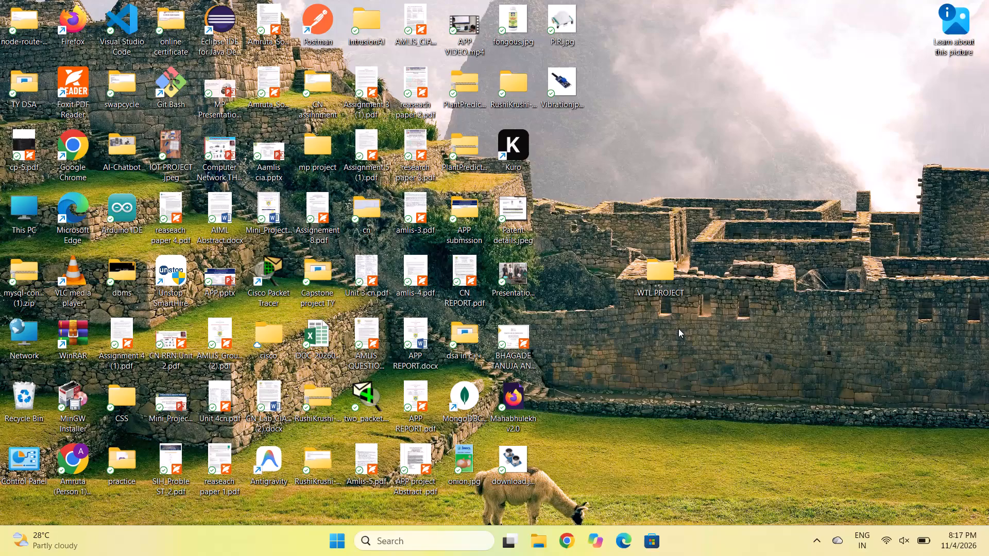
Search the Desktop folder in File Explorer for "report" and open the Mini_Project_Report_CivicPulse.docx document in Word.
{"action": "left_click", "coordinate": [451, 539]}
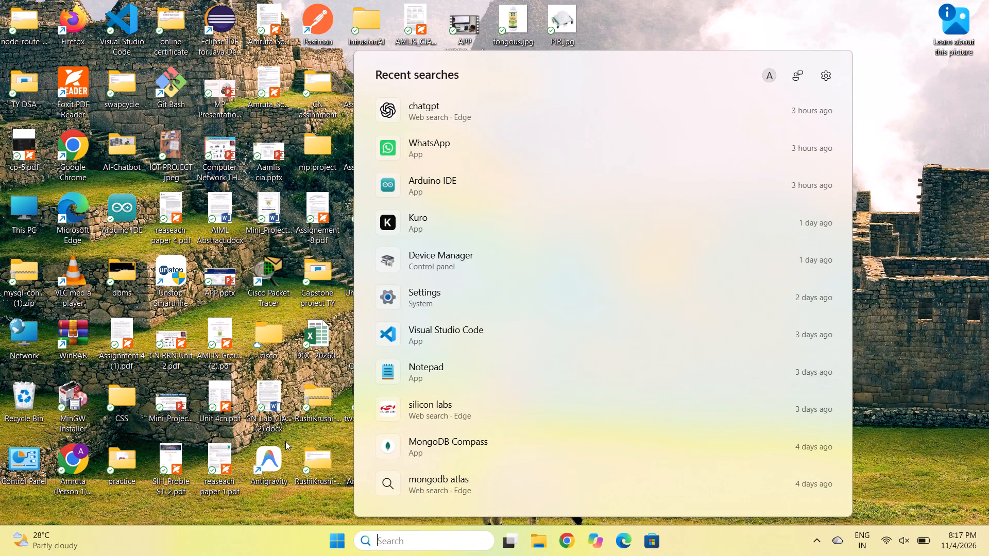
{"action": "left_click", "coordinate": [541, 541]}
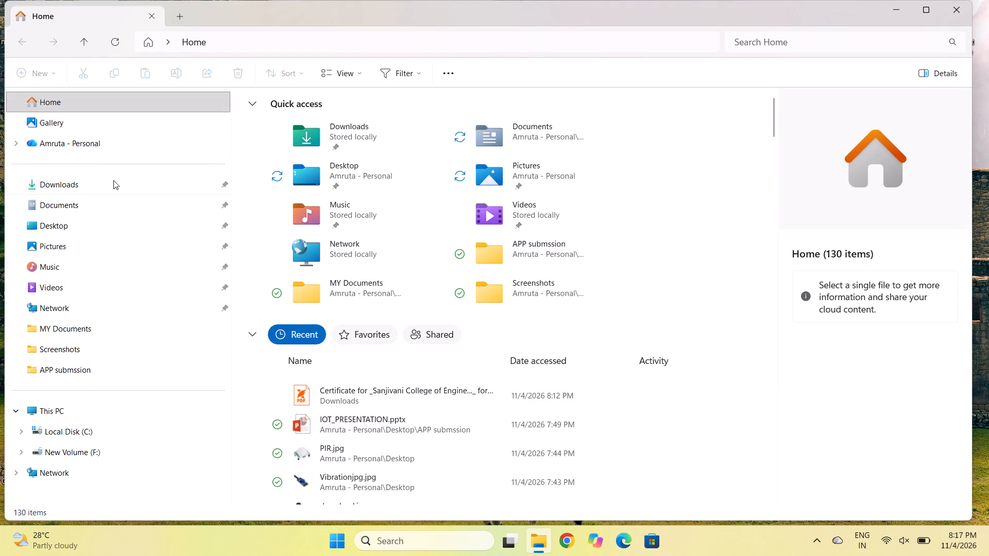
{"action": "left_click", "coordinate": [121, 231]}
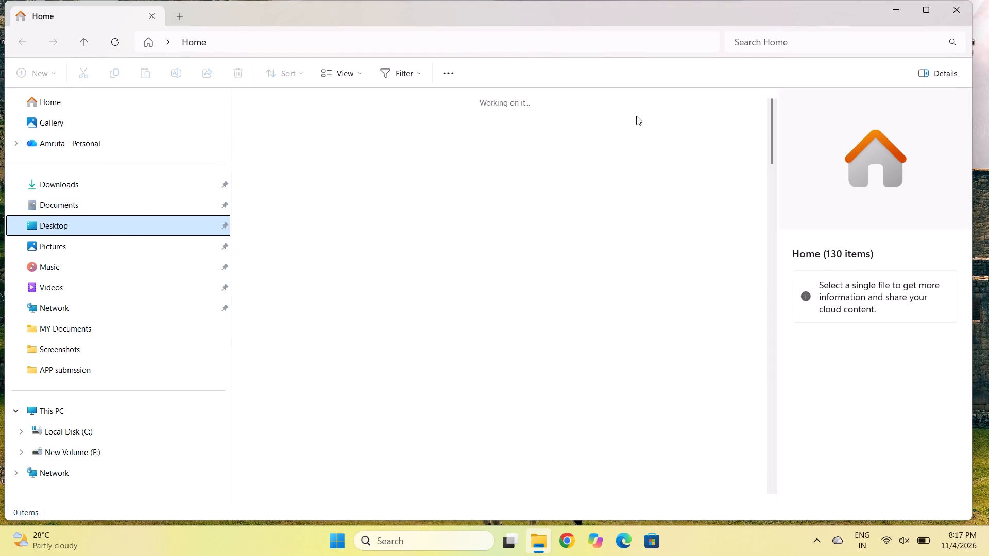
{"action": "left_click", "coordinate": [783, 43]}
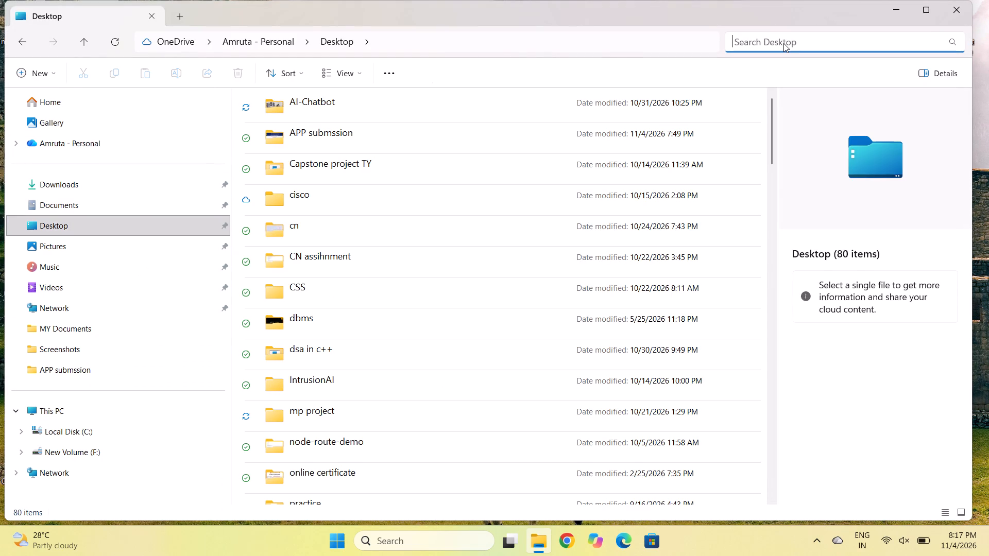
{"action": "type", "text": "re"}
{"action": "type", "text": "port"}
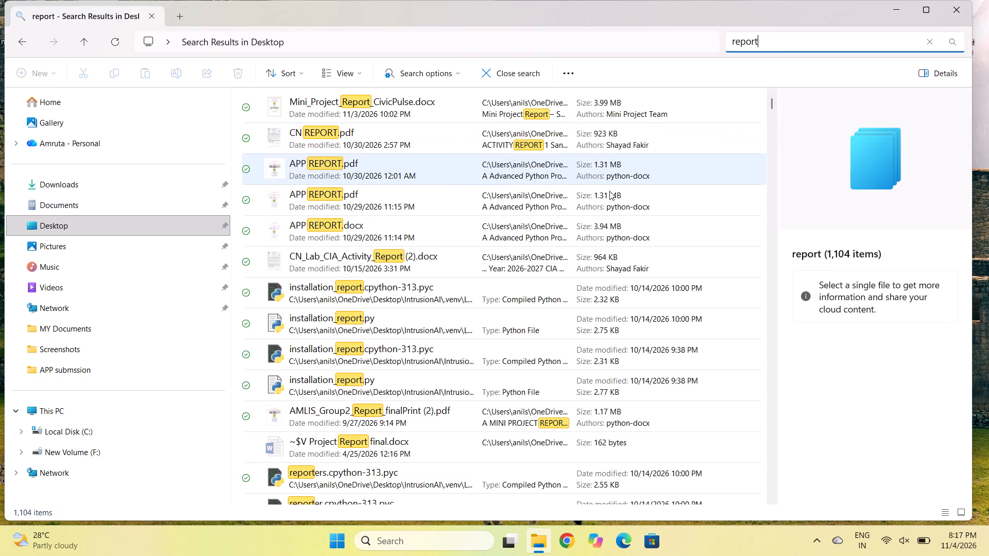
{"action": "double_click", "coordinate": [487, 99]}
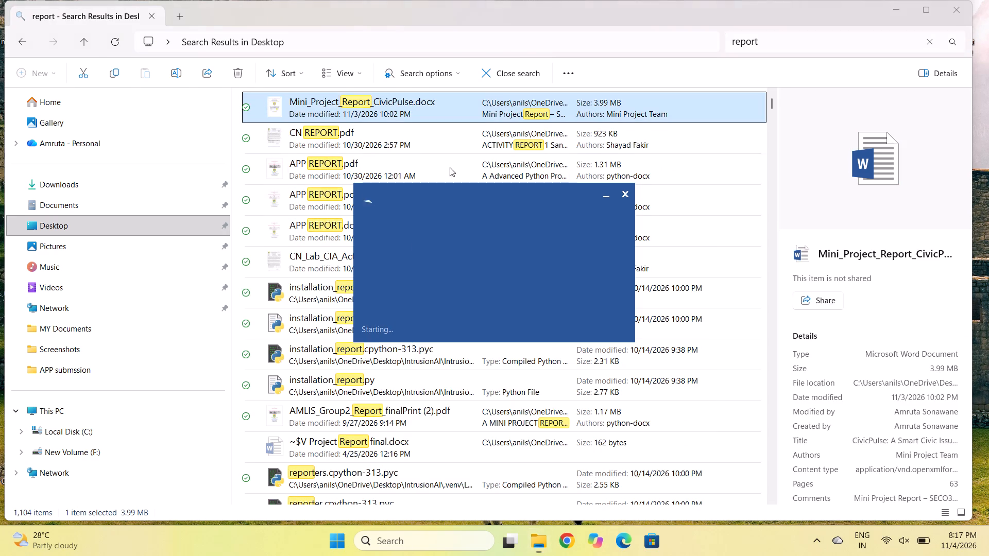
Launch the Kuro app from the recent Windows searches.
{"action": "left_click", "coordinate": [424, 540]}
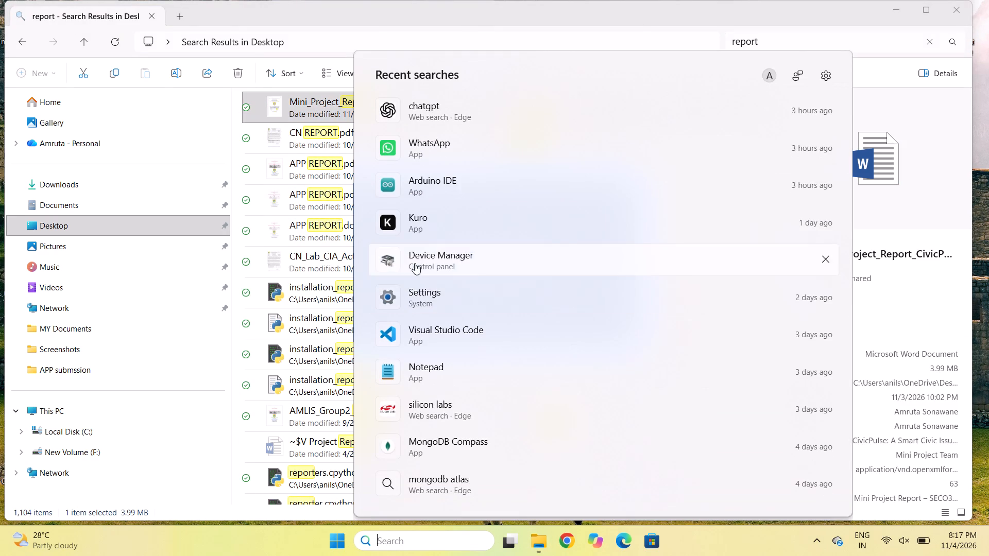
{"action": "left_click", "coordinate": [422, 220]}
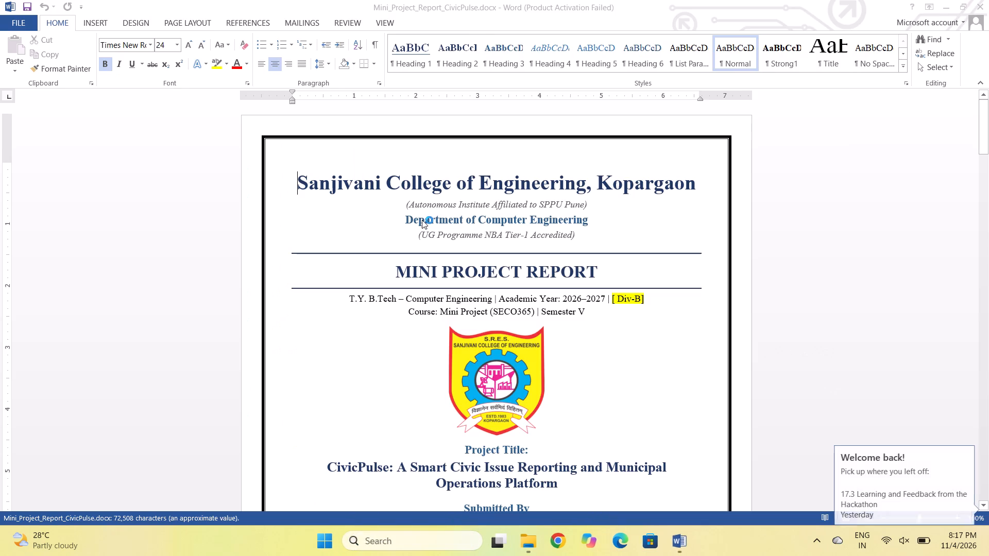
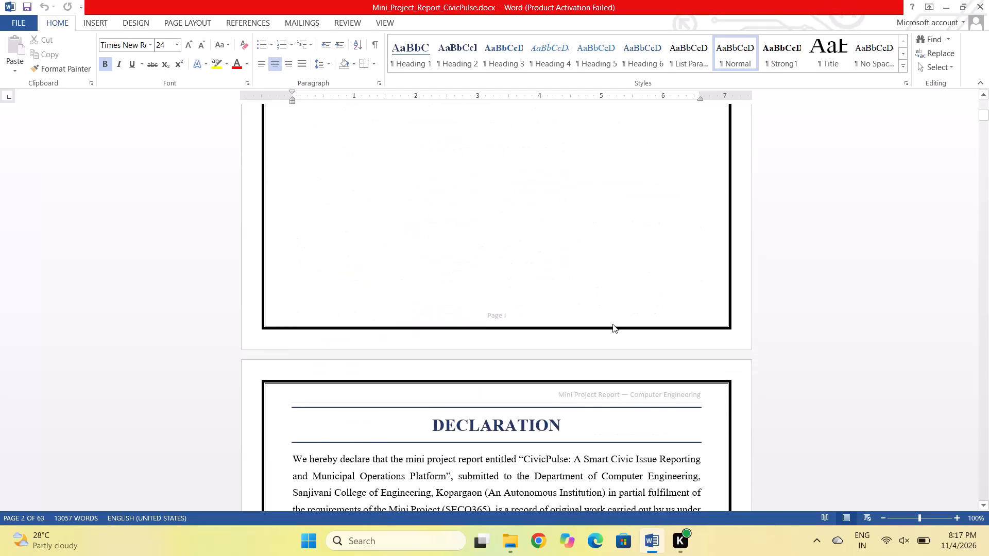
Examine the report from the Declaration through the lists of figures and tables to chapter 9, Testing Report.
{"action": "scroll", "coordinate": [612, 324], "scroll_direction": "down", "scroll_amount": 1}
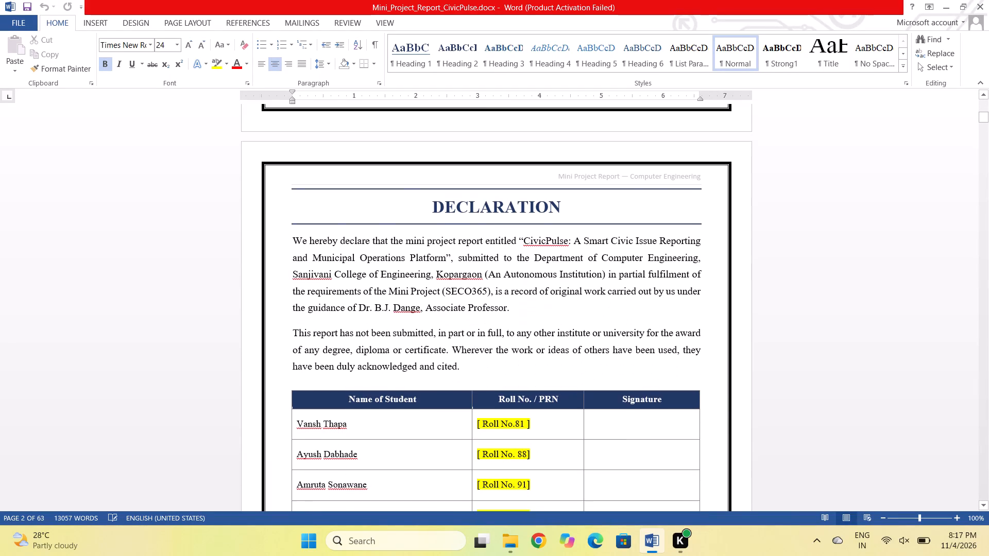
{"action": "scroll", "coordinate": [612, 324], "scroll_direction": "down", "scroll_amount": 1}
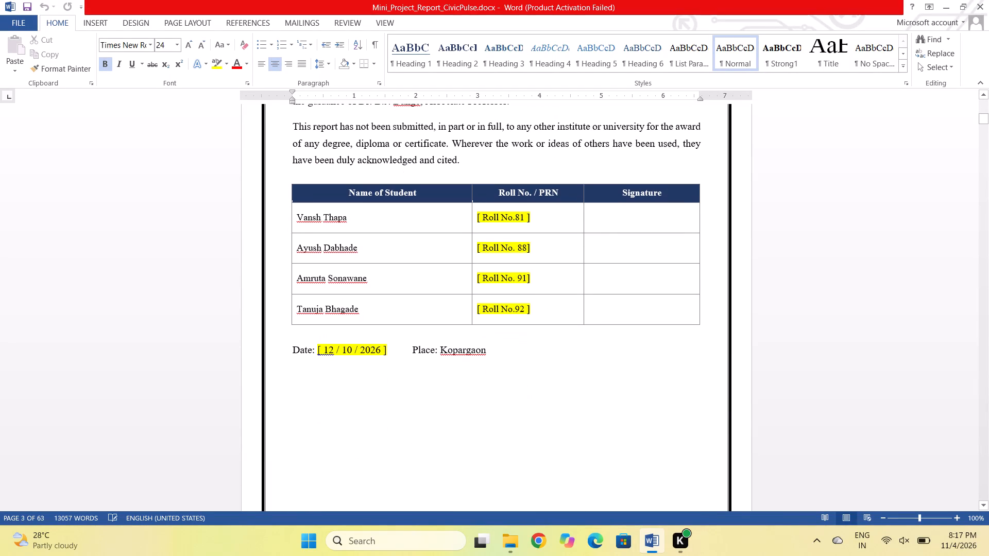
{"action": "scroll", "coordinate": [571, 274], "scroll_direction": "down", "scroll_amount": 9}
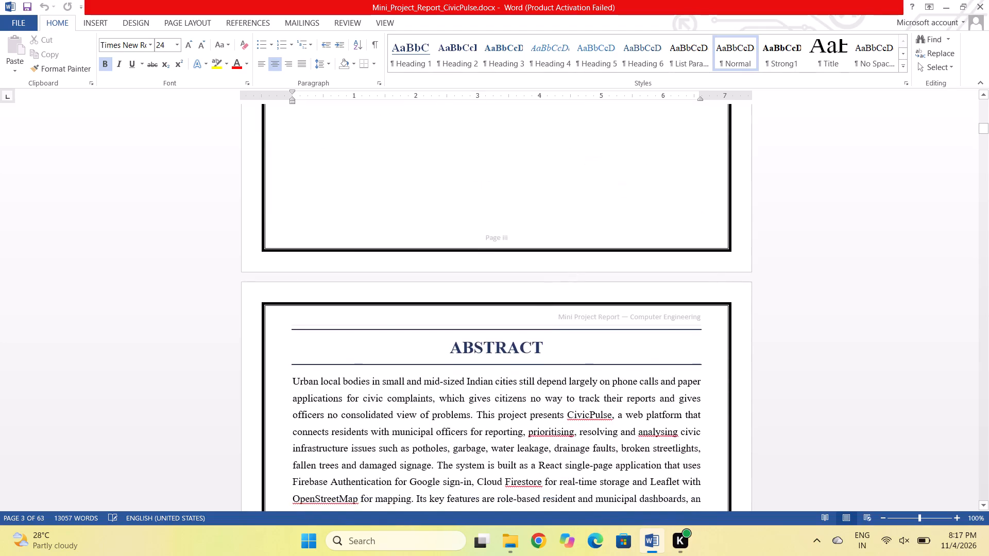
{"action": "scroll", "coordinate": [571, 274], "scroll_direction": "down", "scroll_amount": 2}
{"action": "scroll", "coordinate": [571, 274], "scroll_direction": "down", "scroll_amount": 20}
{"action": "scroll", "coordinate": [571, 274], "scroll_direction": "down", "scroll_amount": 20}
{"action": "scroll", "coordinate": [571, 274], "scroll_direction": "down", "scroll_amount": 2}
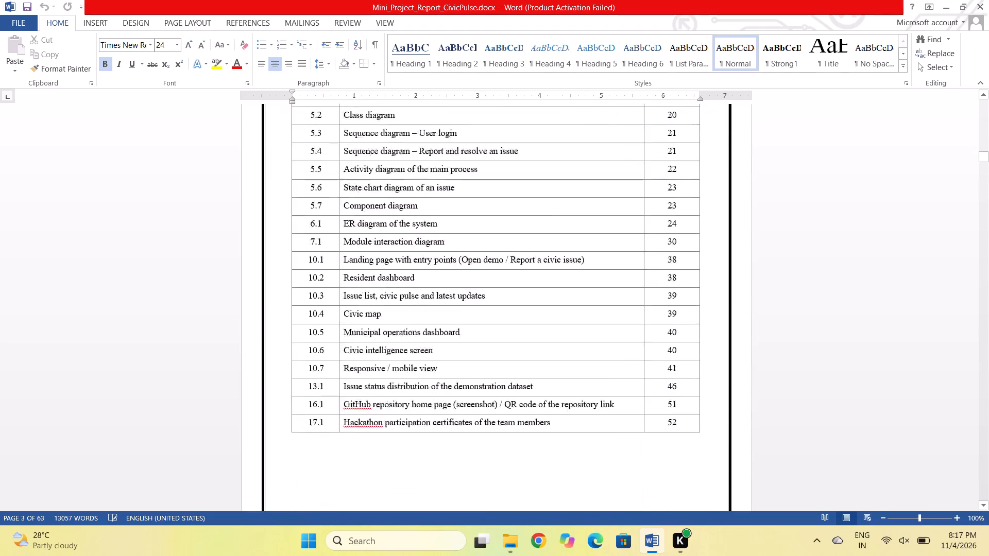
{"action": "scroll", "coordinate": [571, 274], "scroll_direction": "down", "scroll_amount": 12}
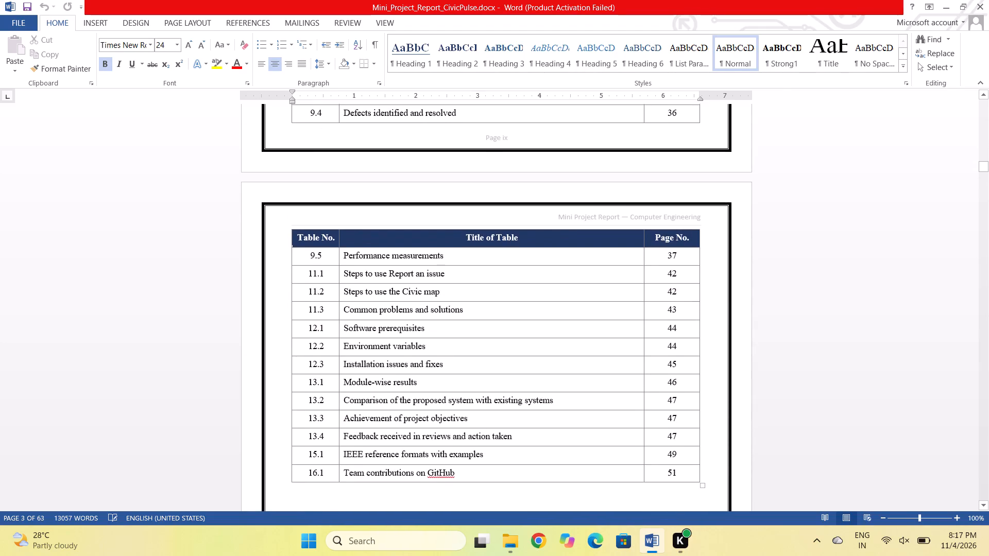
{"action": "scroll", "coordinate": [571, 274], "scroll_direction": "down", "scroll_amount": 4}
{"action": "scroll", "coordinate": [571, 274], "scroll_direction": "down", "scroll_amount": 20}
{"action": "scroll", "coordinate": [571, 274], "scroll_direction": "down", "scroll_amount": 20}
{"action": "scroll", "coordinate": [571, 274], "scroll_direction": "down", "scroll_amount": 11}
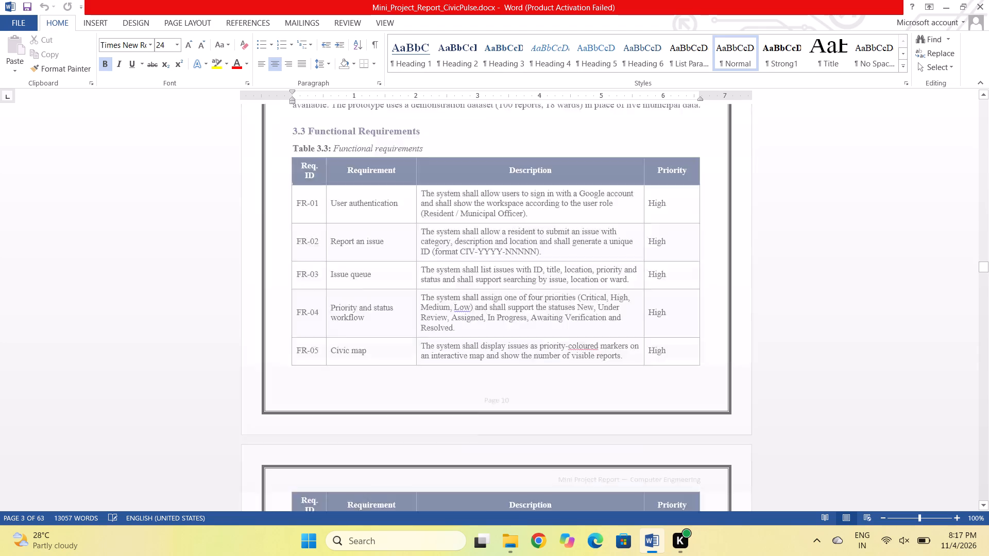
{"action": "scroll", "coordinate": [571, 274], "scroll_direction": "down", "scroll_amount": 20}
{"action": "scroll", "coordinate": [571, 274], "scroll_direction": "down", "scroll_amount": 20}
{"action": "scroll", "coordinate": [571, 274], "scroll_direction": "down", "scroll_amount": 20}
{"action": "scroll", "coordinate": [571, 274], "scroll_direction": "down", "scroll_amount": 6}
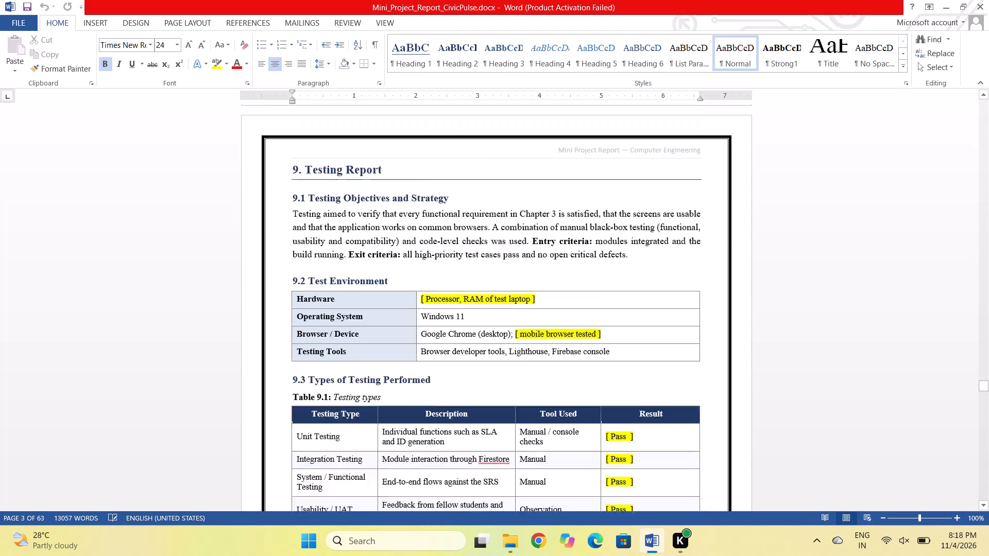
Review the chapter 8 tables on Firestore operations, libraries, version control and challenges, continuing to the chapter 9 test cases.
{"action": "scroll", "coordinate": [571, 274], "scroll_direction": "up", "scroll_amount": 5}
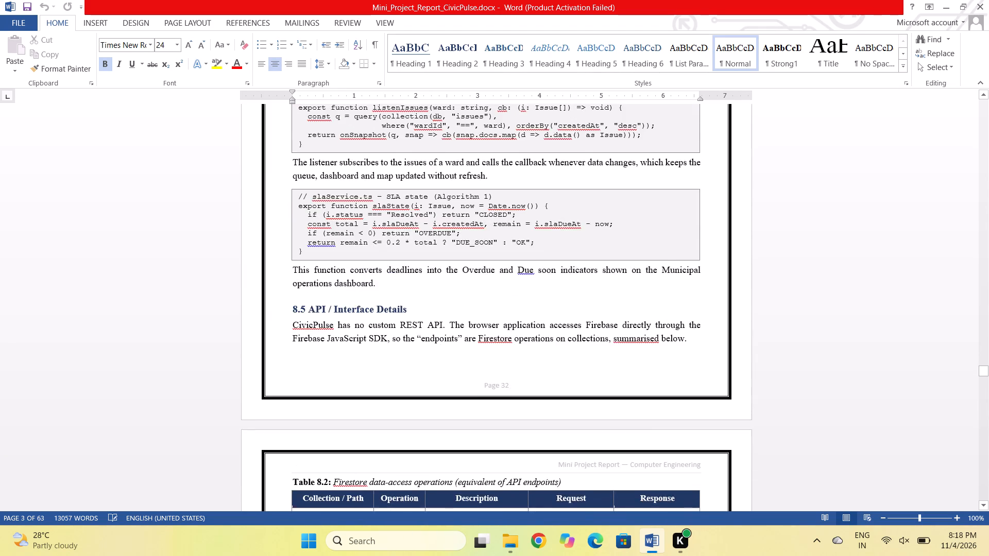
{"action": "scroll", "coordinate": [571, 274], "scroll_direction": "down", "scroll_amount": 3}
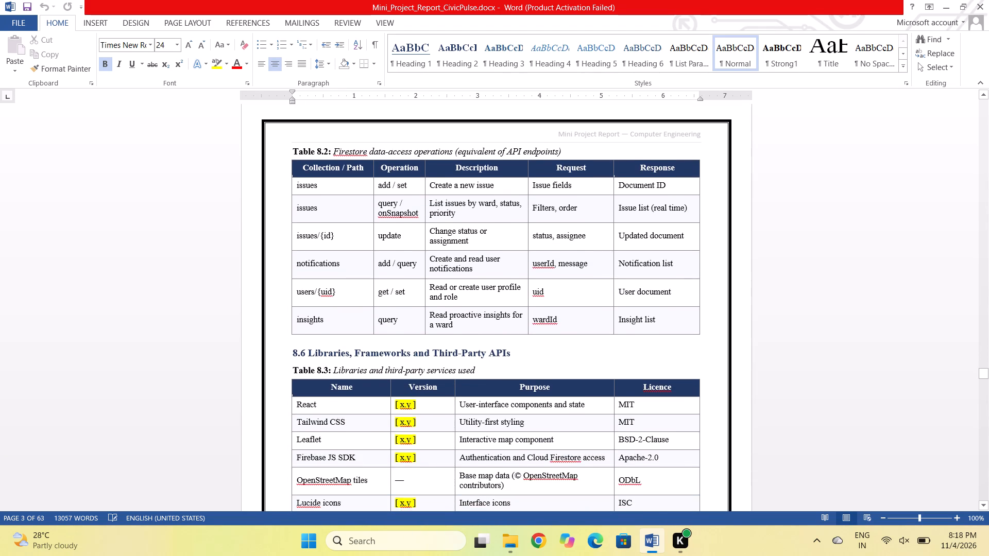
{"action": "scroll", "coordinate": [571, 274], "scroll_direction": "down", "scroll_amount": 1}
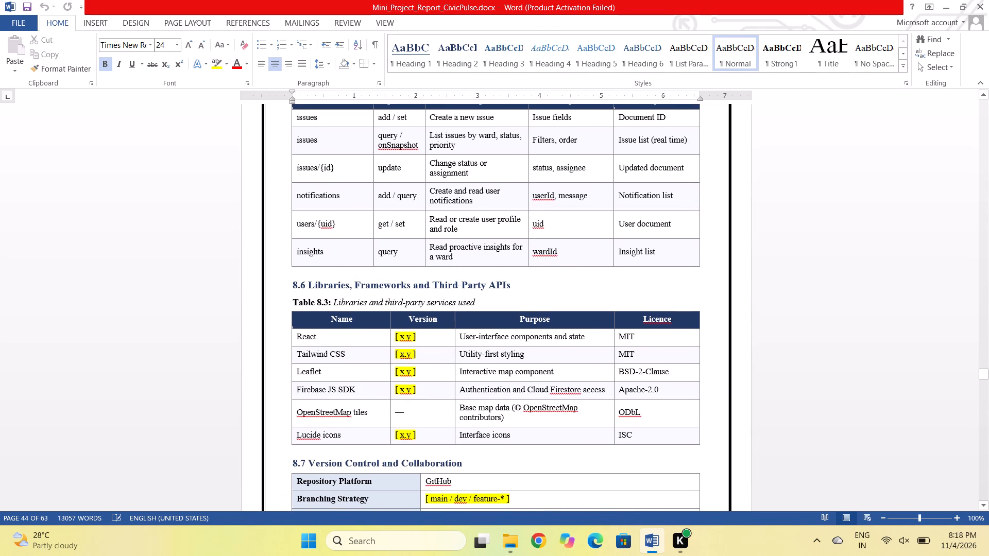
{"action": "scroll", "coordinate": [502, 342], "scroll_direction": "down", "scroll_amount": 1}
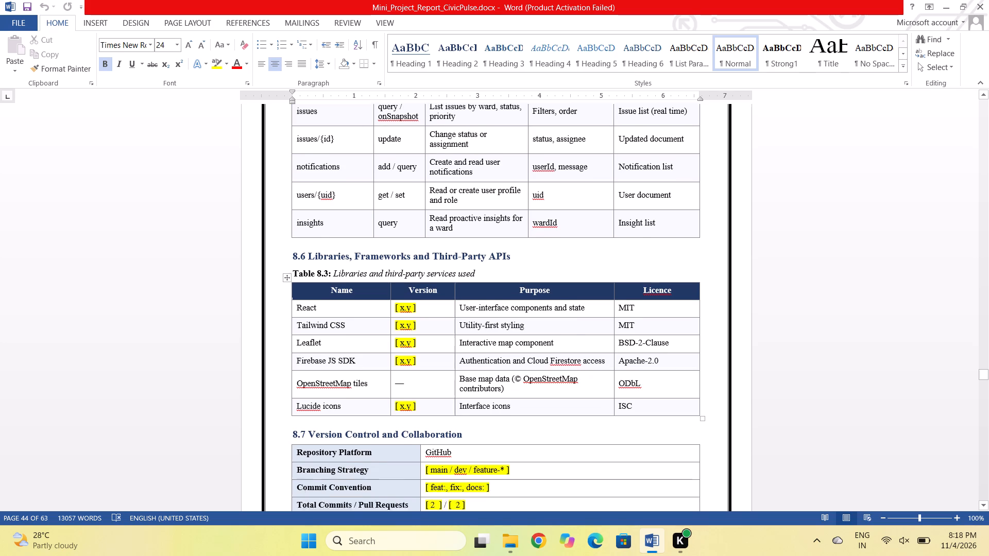
{"action": "scroll", "coordinate": [502, 342], "scroll_direction": "down", "scroll_amount": 1}
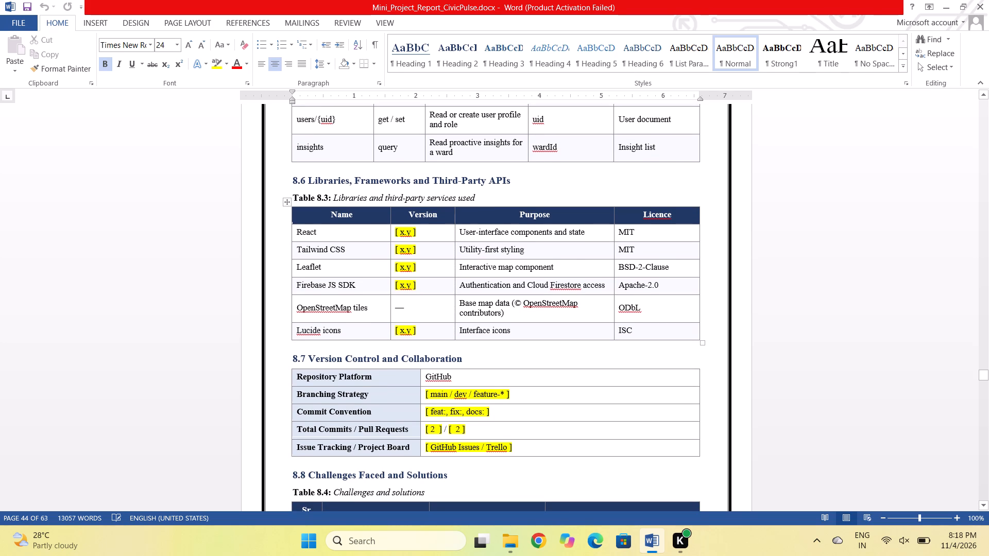
{"action": "scroll", "coordinate": [502, 342], "scroll_direction": "down", "scroll_amount": 3}
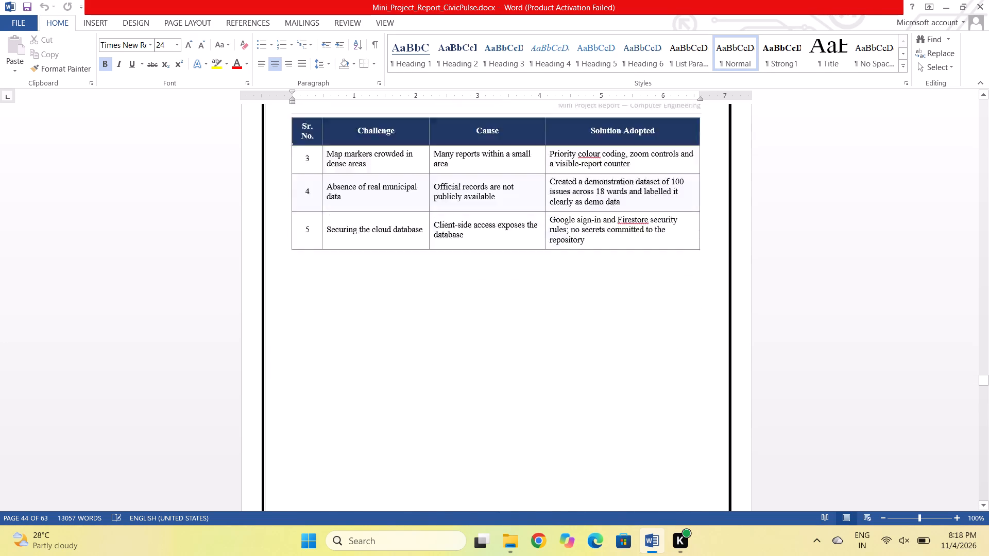
{"action": "scroll", "coordinate": [502, 342], "scroll_direction": "down", "scroll_amount": 11}
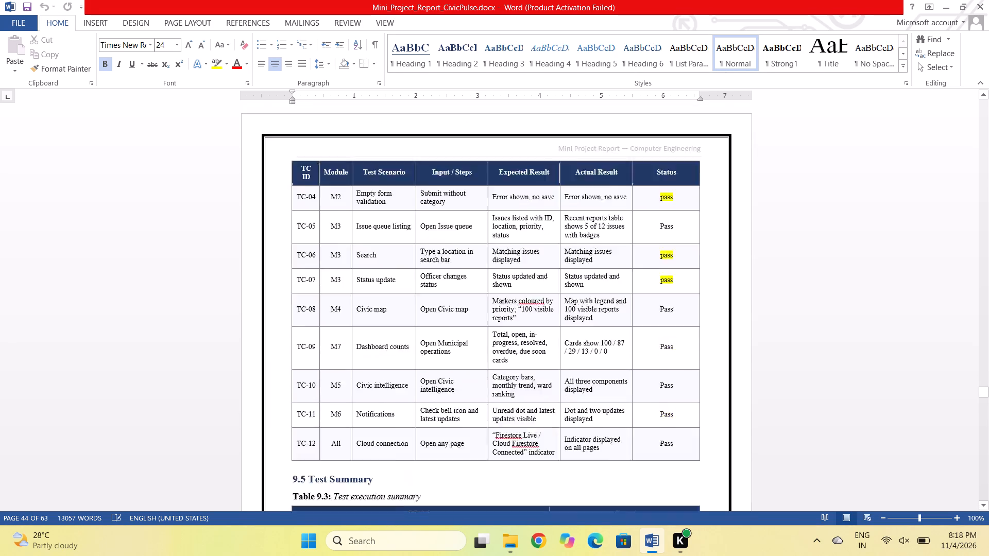
Delete the stray character after "Pass" in the Compatibility Testing result of Table 9.1.
{"action": "scroll", "coordinate": [502, 342], "scroll_direction": "up", "scroll_amount": 3}
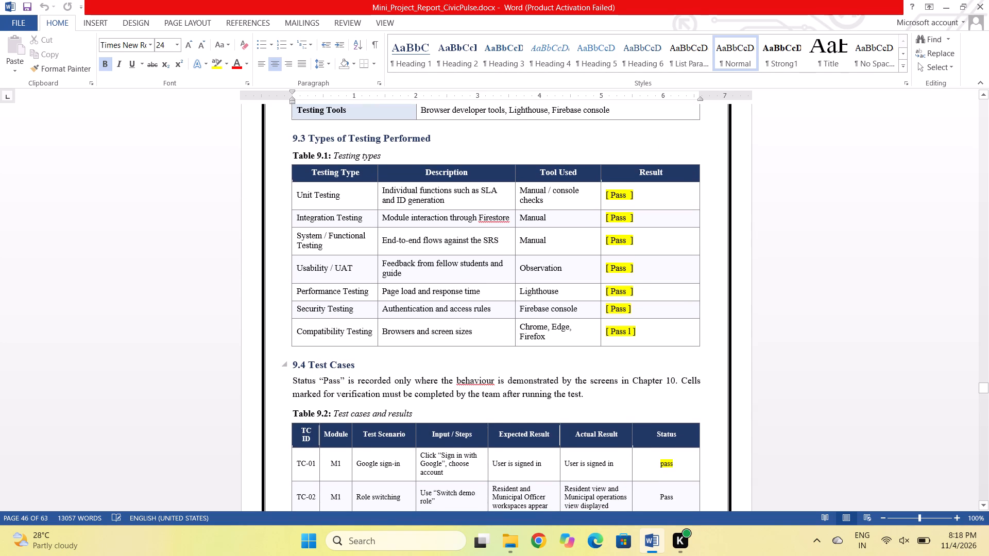
{"action": "left_click", "coordinate": [629, 329]}
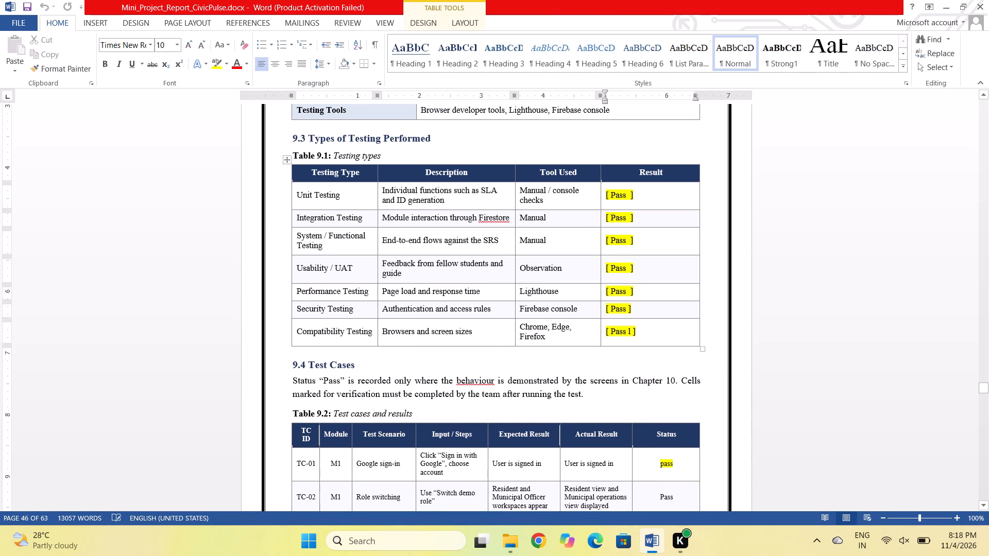
{"action": "key", "text": "BackSpace"}
Fill the Average page load time row of Table 9.5 with observed value "1s" and remark "good".
{"action": "scroll", "coordinate": [629, 329], "scroll_direction": "down", "scroll_amount": 3}
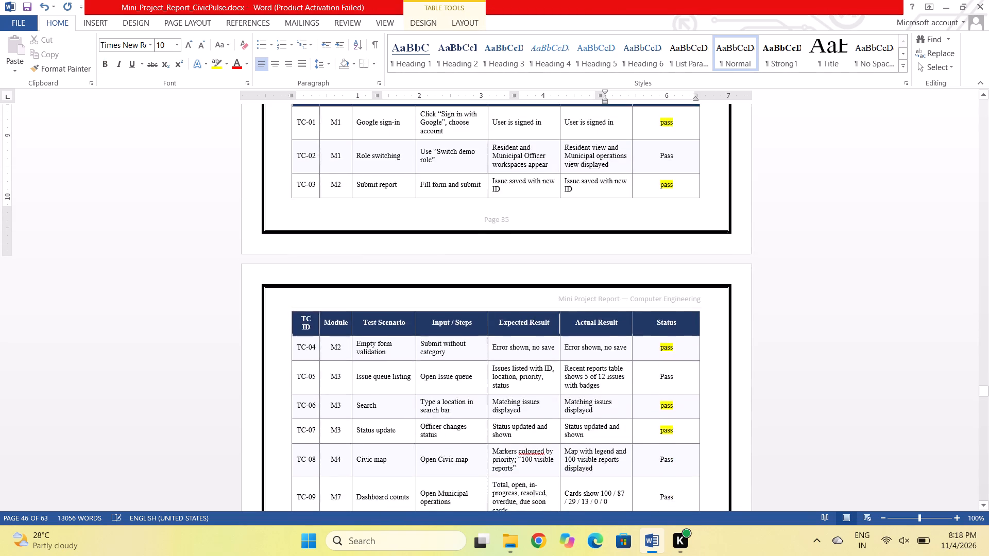
{"action": "scroll", "coordinate": [629, 329], "scroll_direction": "down", "scroll_amount": 3}
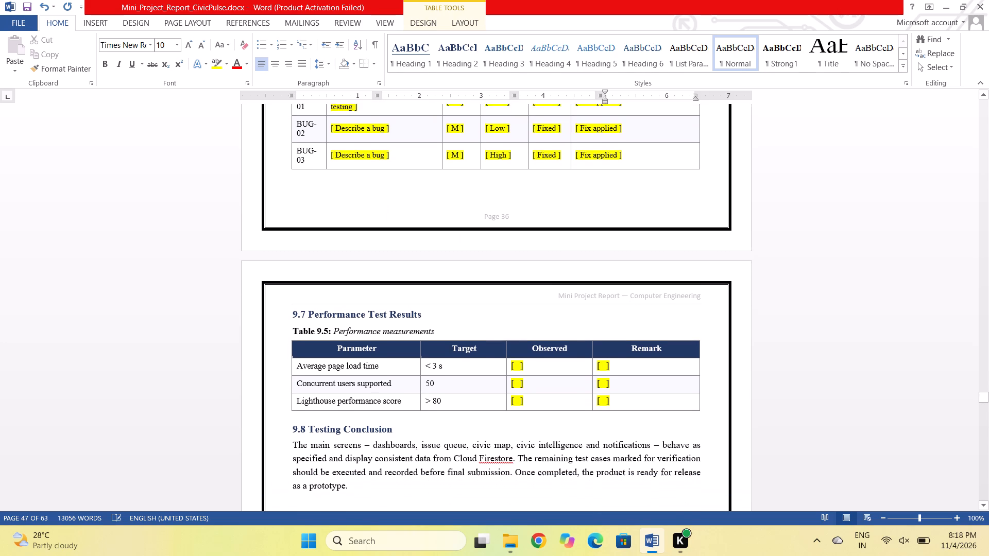
{"action": "scroll", "coordinate": [629, 329], "scroll_direction": "down", "scroll_amount": 1}
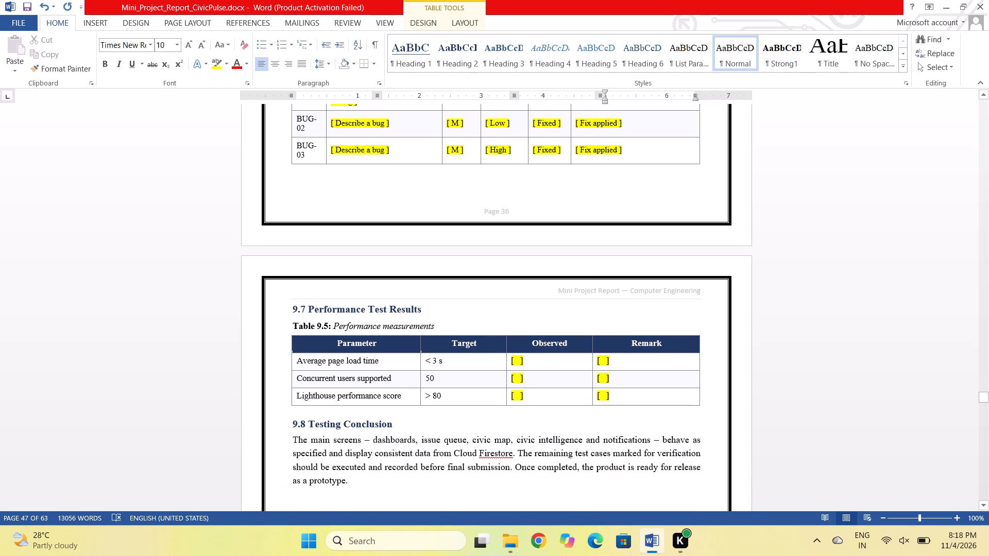
{"action": "left_click", "coordinate": [514, 366]}
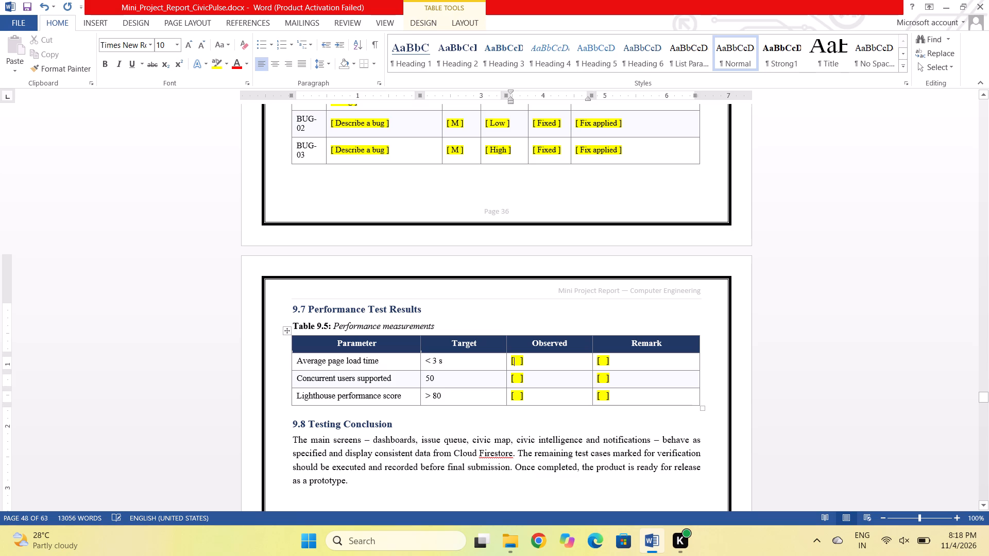
{"action": "left_click", "coordinate": [518, 362]}
{"action": "key", "text": "2"}
{"action": "key", "text": "s"}
{"action": "key", "text": "BackSpace"}
{"action": "key", "text": "BackSpace"}
{"action": "key", "text": "1"}
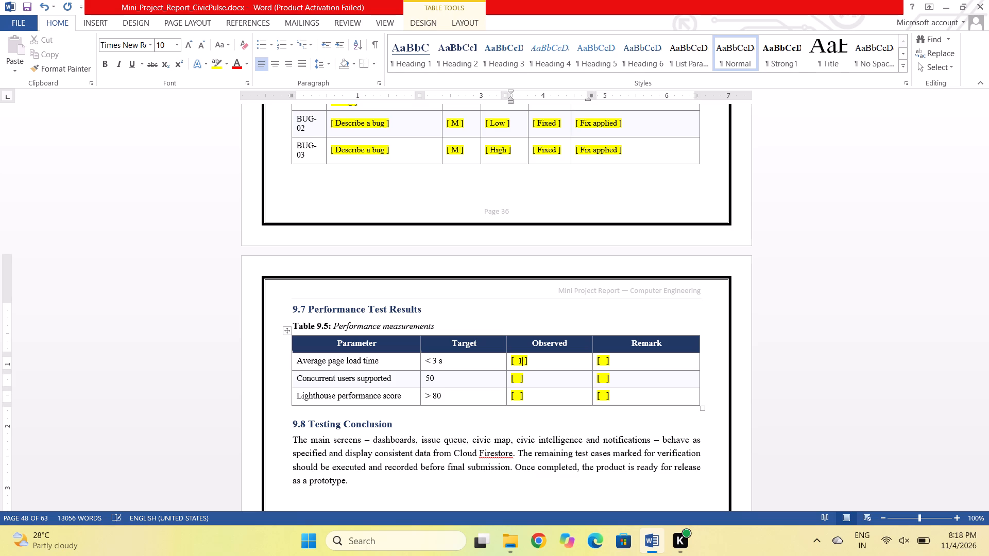
{"action": "key", "text": "s"}
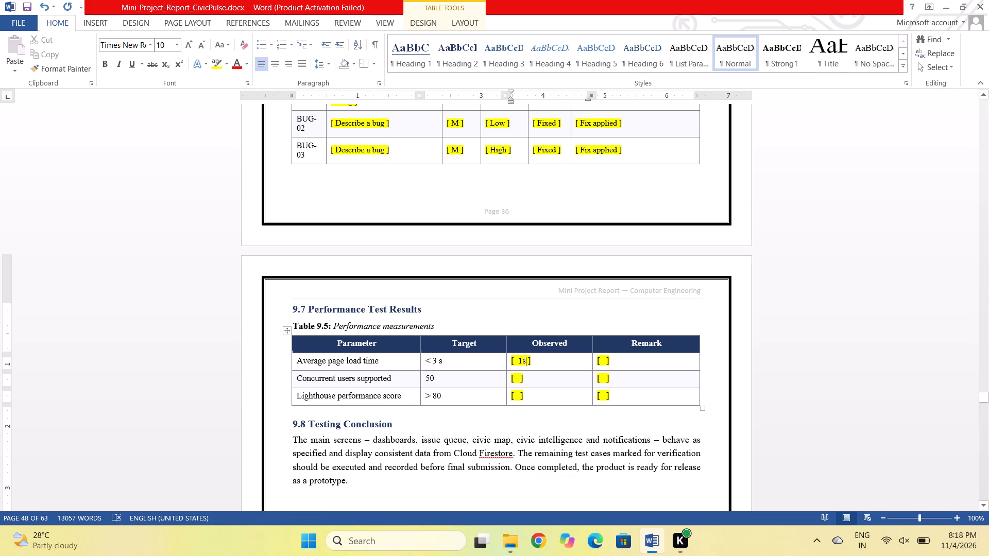
{"action": "left_click", "coordinate": [606, 359]}
{"action": "type", "text": "good"}
Fill the Concurrent users supported row of Table 9.5 with observed value 50 and remark "good".
{"action": "left_click", "coordinate": [515, 381]}
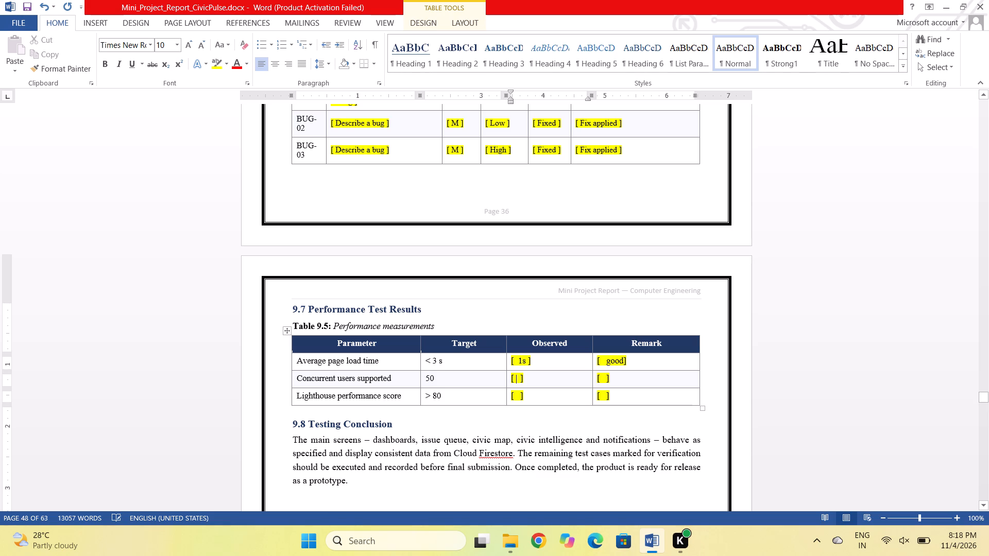
{"action": "left_click", "coordinate": [515, 376]}
{"action": "key", "text": "5"}
{"action": "key", "text": "0"}
{"action": "left_click", "coordinate": [600, 383]}
{"action": "type", "text": "good"}
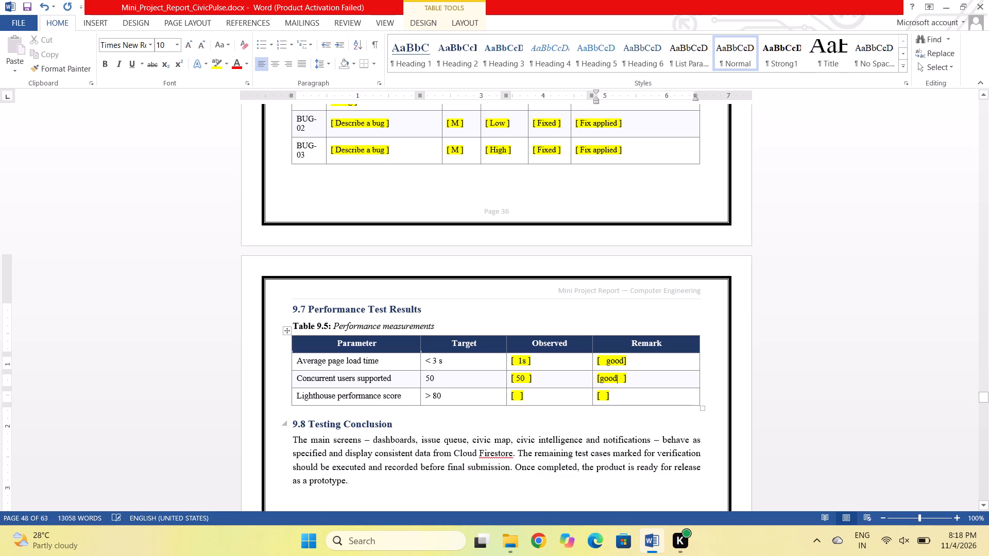
Fill the Lighthouse performance score row of Table 9.5 with observed value 100 and remark "good".
{"action": "left_click", "coordinate": [516, 398]}
{"action": "type", "text": "100"}
{"action": "left_click", "coordinate": [606, 399]}
{"action": "type", "text": "good"}
Review the chapter 10 application screens and captions through section 10.7, Mobile / Responsive View.
{"action": "scroll", "coordinate": [606, 399], "scroll_direction": "down", "scroll_amount": 7}
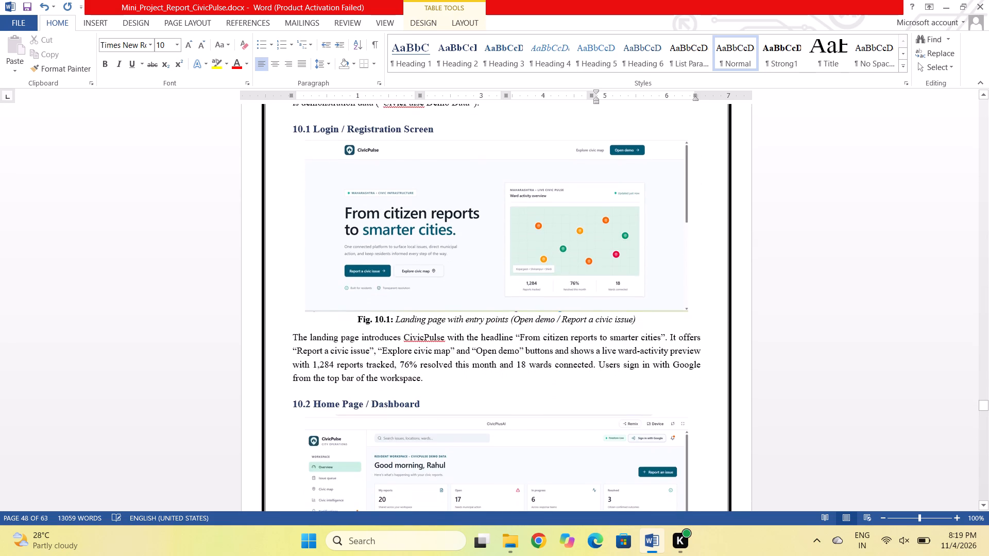
{"action": "scroll", "coordinate": [606, 399], "scroll_direction": "down", "scroll_amount": 8}
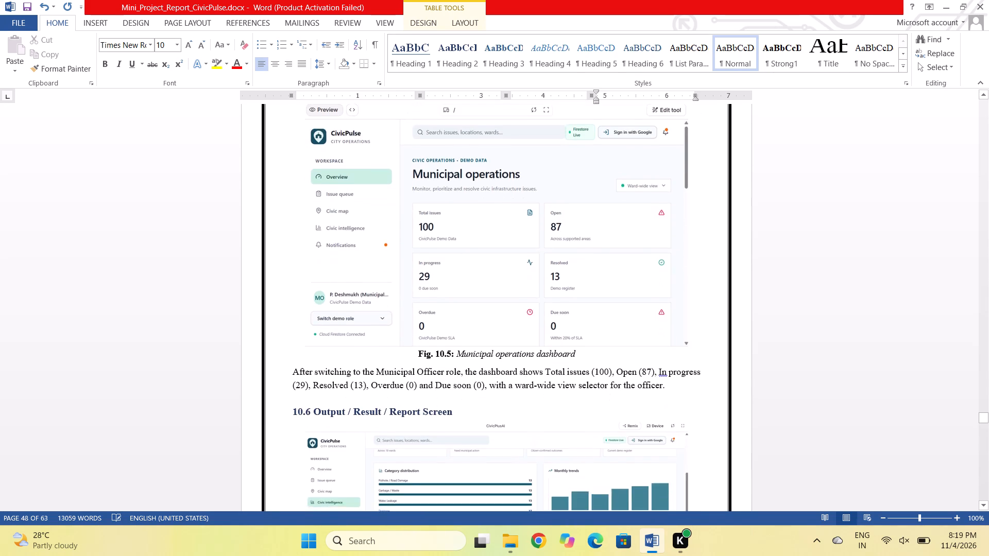
{"action": "scroll", "coordinate": [606, 399], "scroll_direction": "down", "scroll_amount": 4}
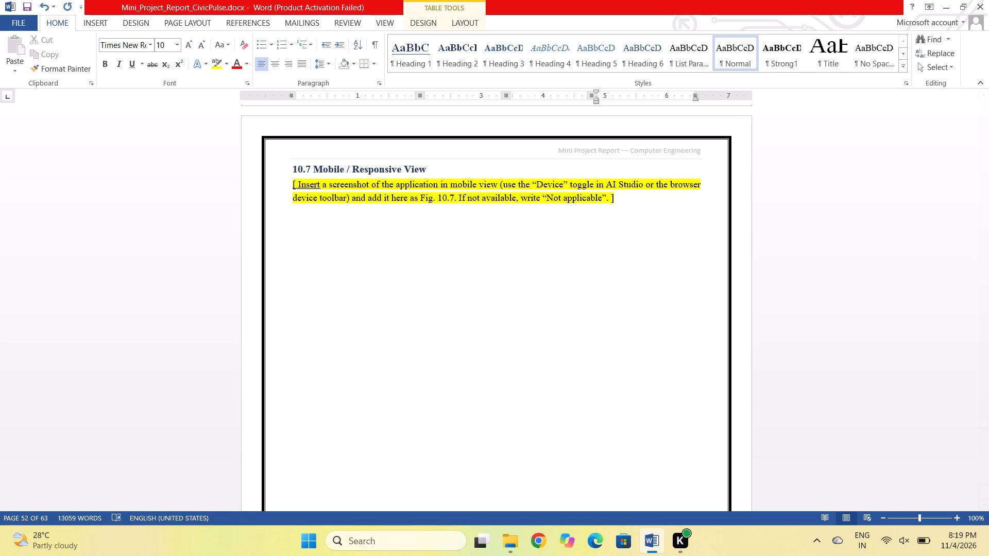
{"action": "scroll", "coordinate": [606, 393], "scroll_direction": "down", "scroll_amount": 5}
Review the chapter 11 user manual from its system requirements to the Support and Contact table in section 11.7.
{"action": "scroll", "coordinate": [606, 393], "scroll_direction": "down", "scroll_amount": 5}
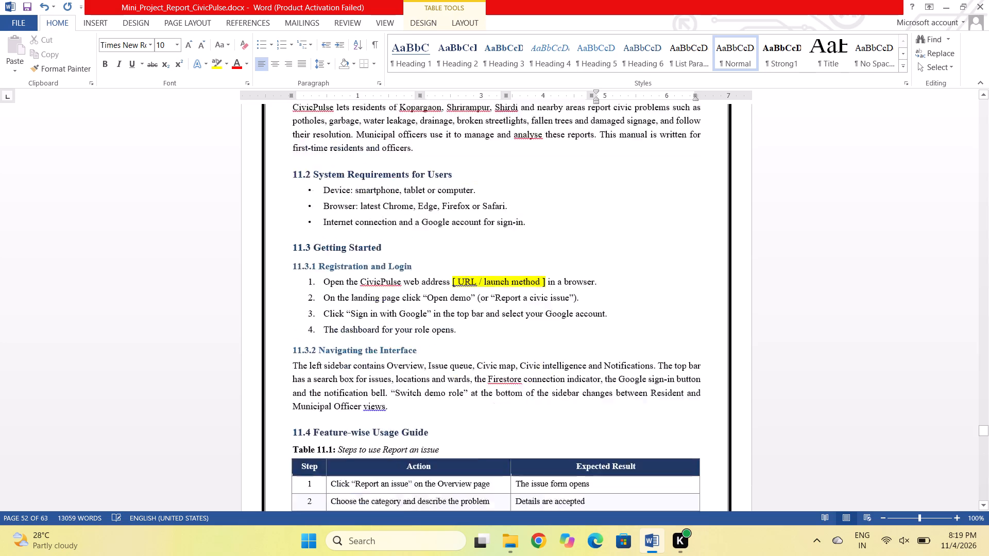
{"action": "scroll", "coordinate": [606, 393], "scroll_direction": "down", "scroll_amount": 5}
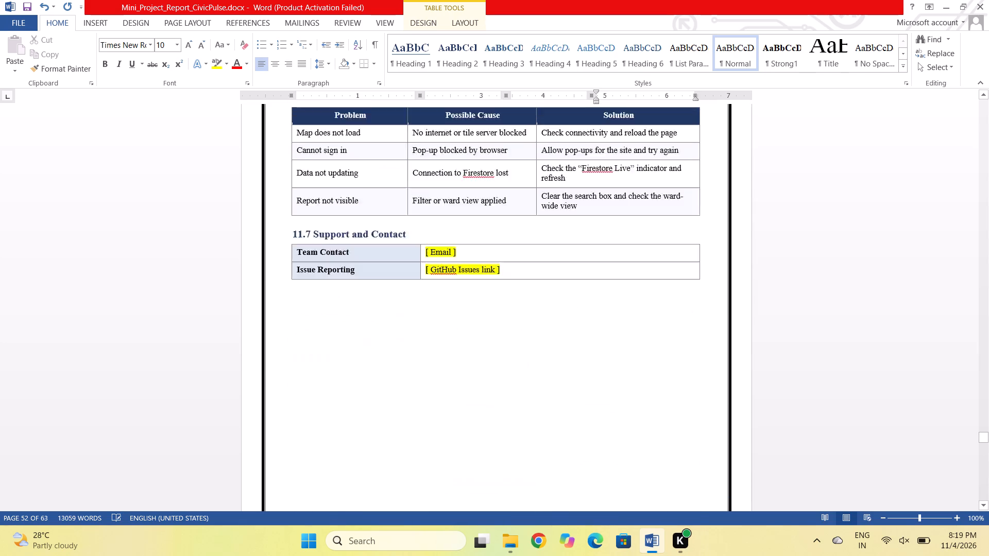
{"action": "scroll", "coordinate": [606, 393], "scroll_direction": "down", "scroll_amount": 2}
{"action": "scroll", "coordinate": [606, 393], "scroll_direction": "up", "scroll_amount": 2}
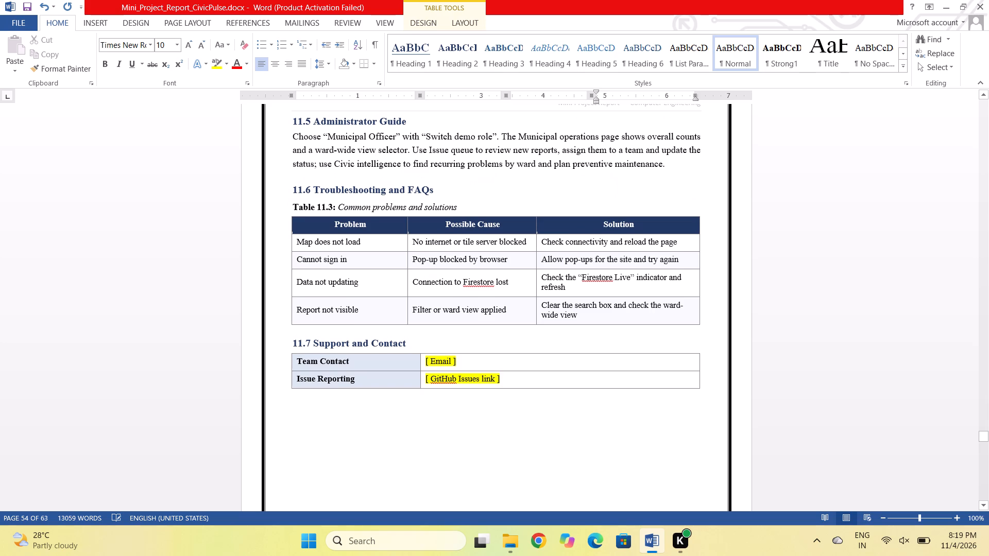
Delete the "Email" placeholder text in the Team Contact row of the section 11.7 Support and Contact table.
{"action": "scroll", "coordinate": [606, 393], "scroll_direction": "up", "scroll_amount": 1}
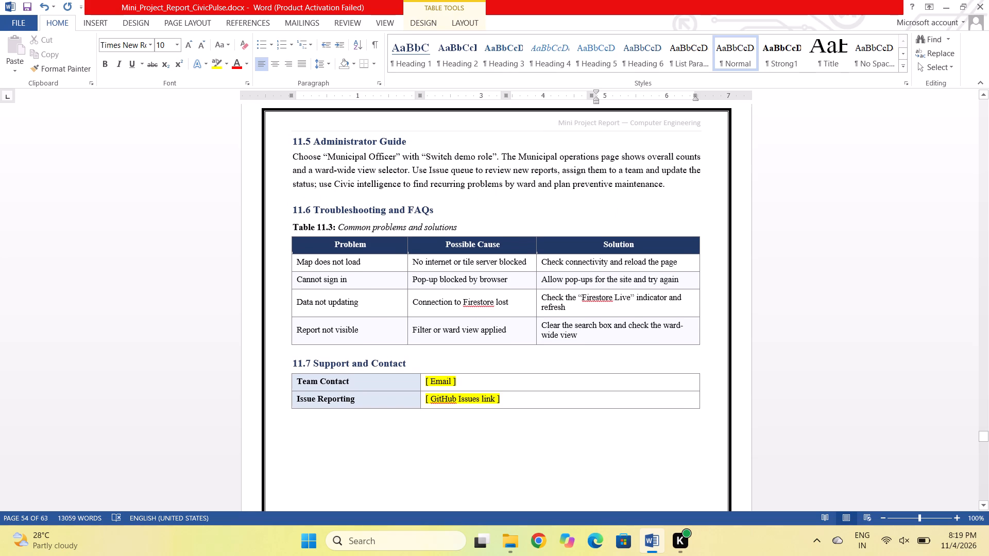
{"action": "left_click", "coordinate": [452, 383]}
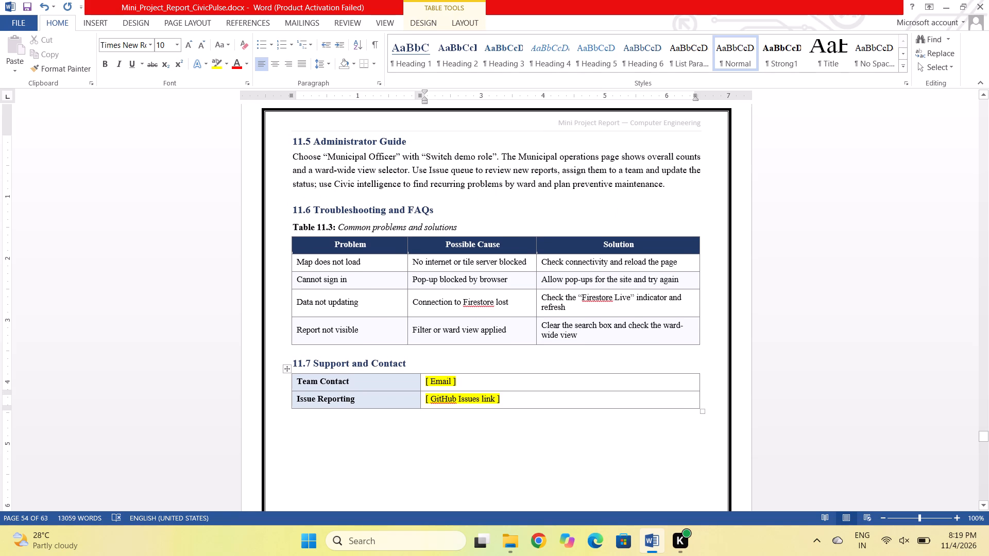
{"action": "left_click", "coordinate": [452, 383]}
{"action": "key", "text": "BackSpace"}
{"action": "key", "text": "BackSpace"}
{"action": "key", "text": "BackSpace"}
{"action": "key", "text": "BackSpace"}
{"action": "key", "text": "BackSpace"}
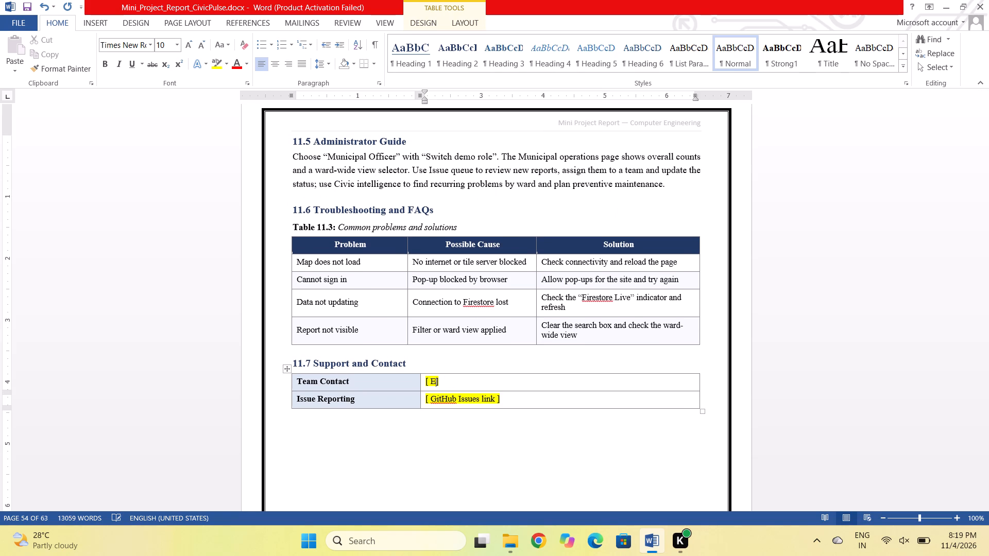
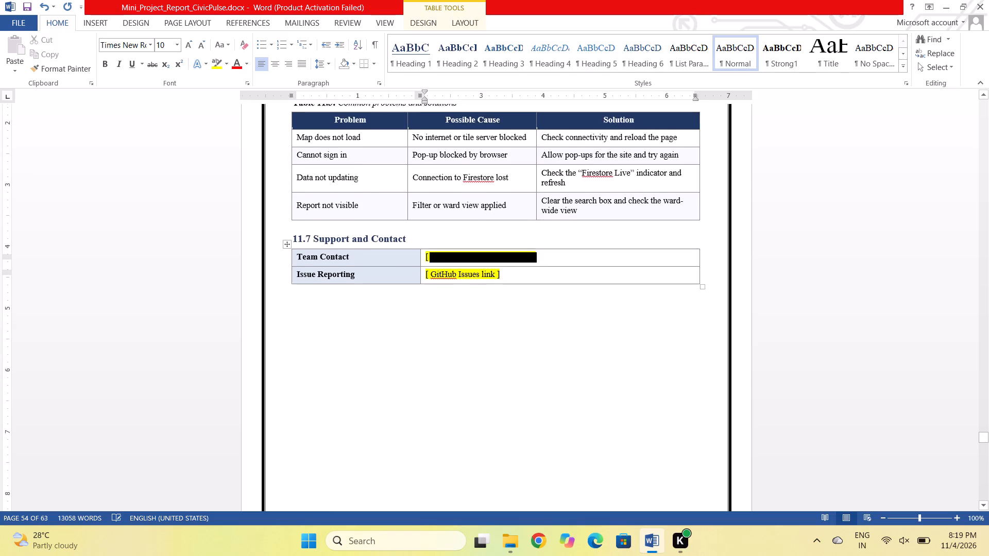
Review the chapter 12 installation guide for remaining highlighted placeholders, continuing to section 13.2, Performance Analysis.
{"action": "scroll", "coordinate": [494, 398], "scroll_direction": "down", "scroll_amount": 3}
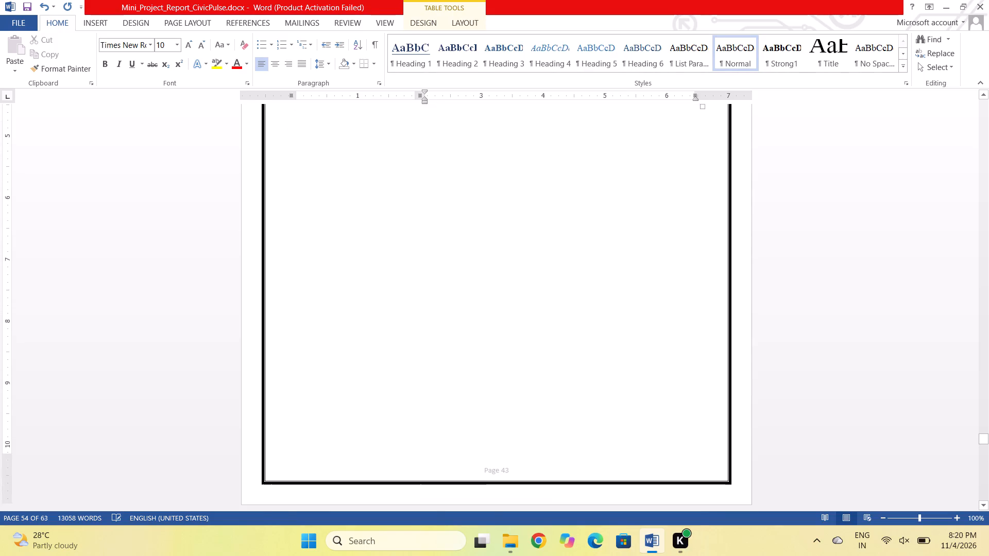
{"action": "scroll", "coordinate": [494, 398], "scroll_direction": "down", "scroll_amount": 2}
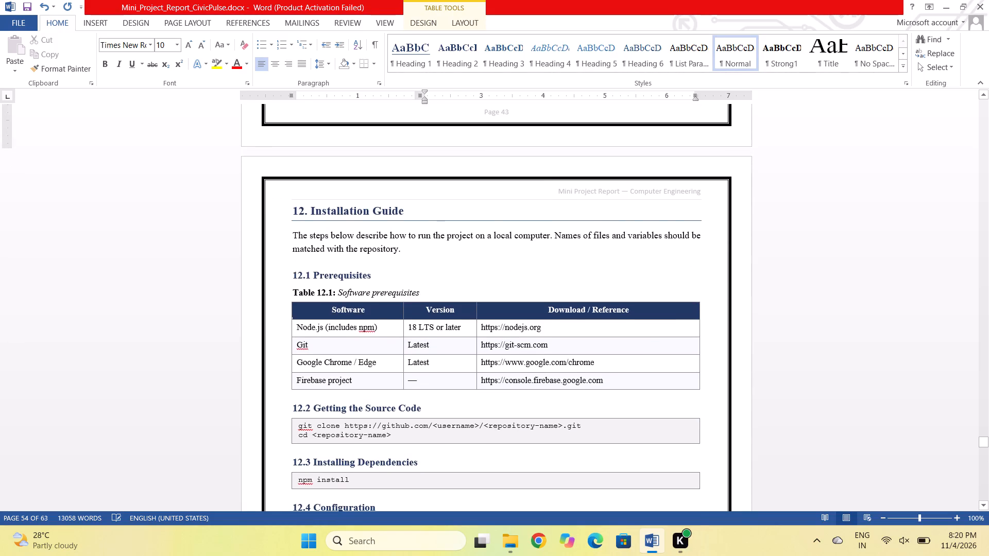
{"action": "scroll", "coordinate": [494, 398], "scroll_direction": "down", "scroll_amount": 1}
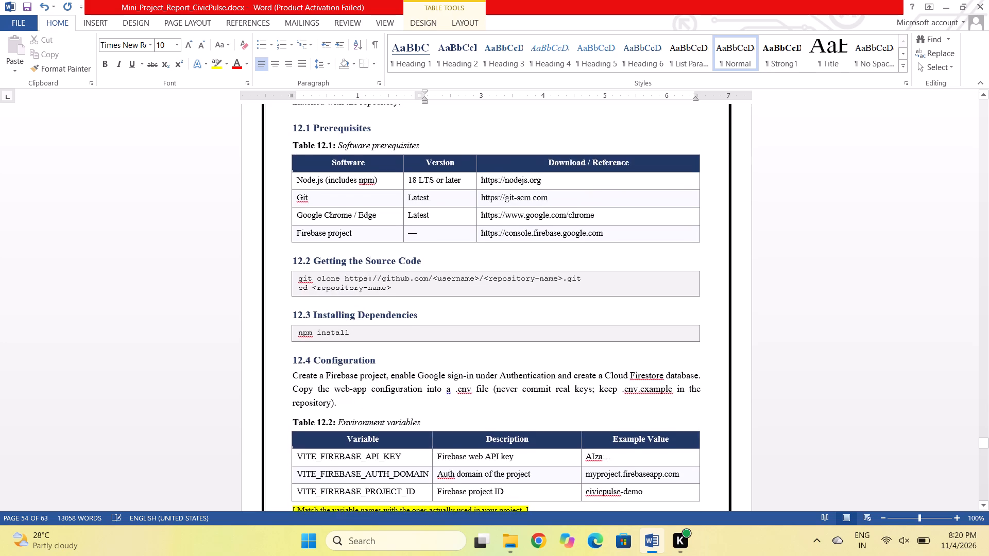
{"action": "scroll", "coordinate": [494, 398], "scroll_direction": "down", "scroll_amount": 8}
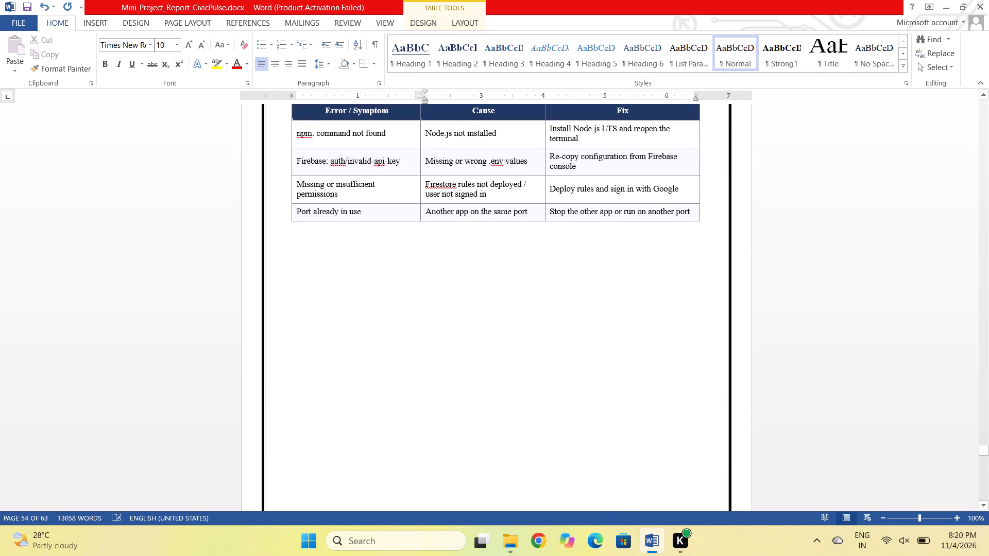
{"action": "scroll", "coordinate": [494, 398], "scroll_direction": "up", "scroll_amount": 2}
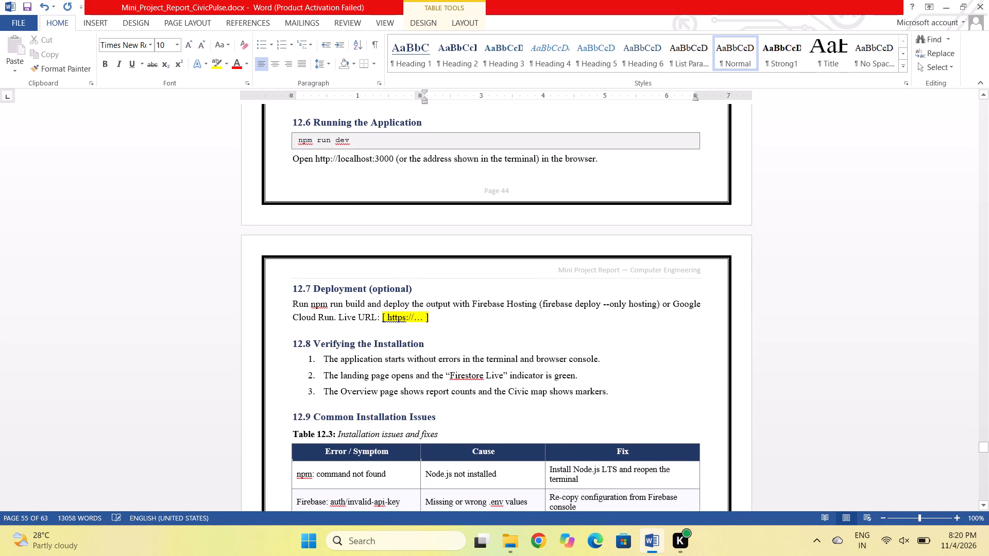
{"action": "scroll", "coordinate": [494, 398], "scroll_direction": "down", "scroll_amount": 1}
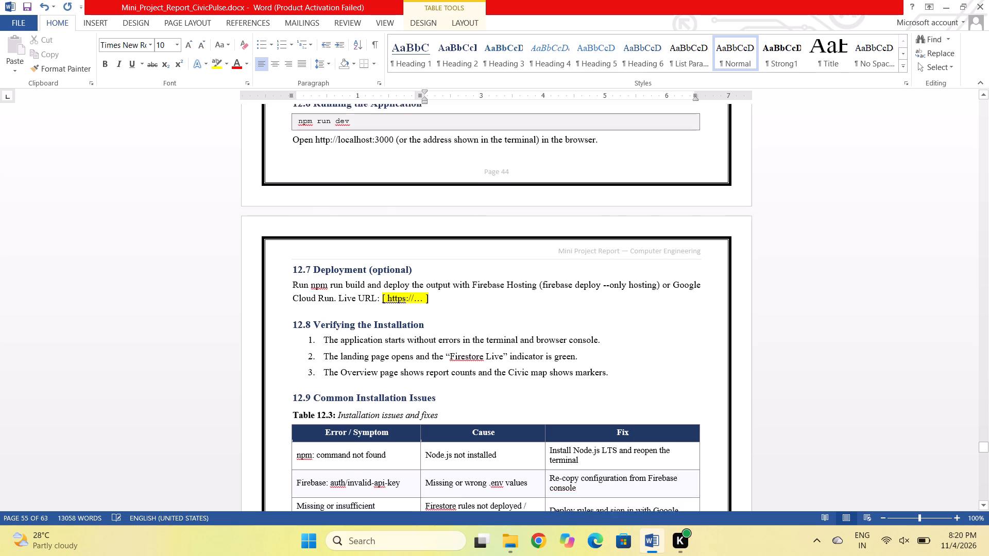
{"action": "scroll", "coordinate": [494, 398], "scroll_direction": "down", "scroll_amount": 8}
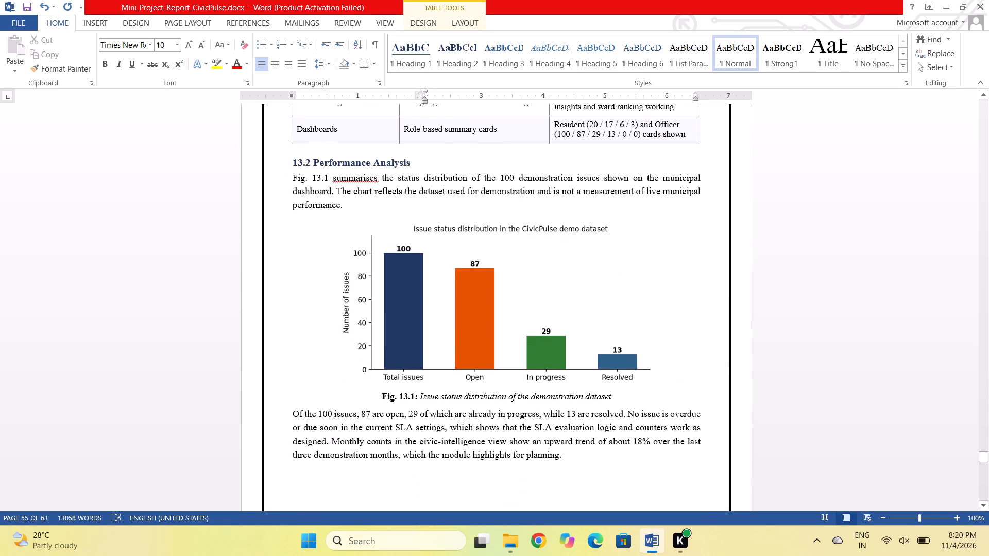
Delete the highlighted note under Table 15.1 that says to delete the format guide before final submission.
{"action": "scroll", "coordinate": [494, 398], "scroll_direction": "down", "scroll_amount": 5}
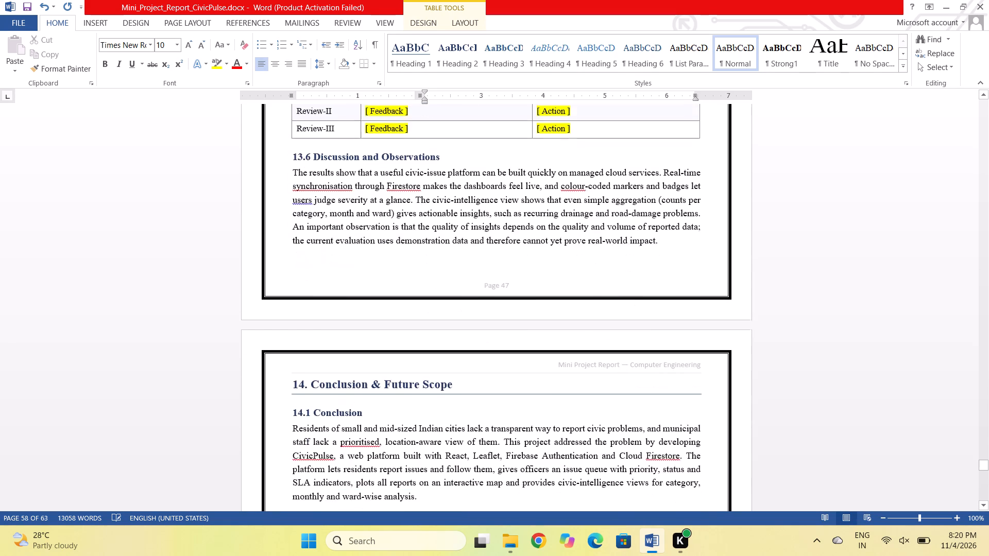
{"action": "scroll", "coordinate": [494, 398], "scroll_direction": "down", "scroll_amount": 1}
{"action": "scroll", "coordinate": [494, 398], "scroll_direction": "up", "scroll_amount": 1}
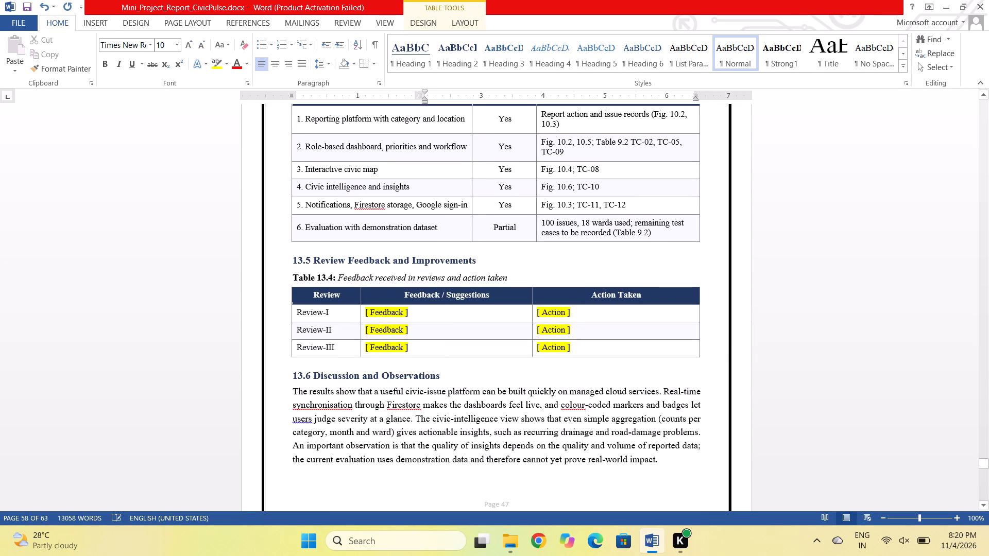
{"action": "scroll", "coordinate": [494, 398], "scroll_direction": "up", "scroll_amount": 1}
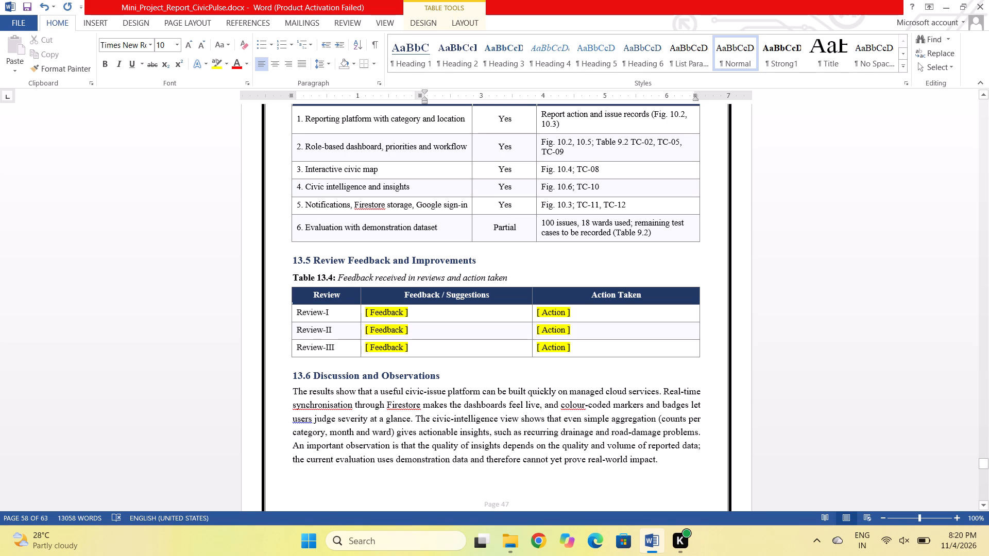
{"action": "scroll", "coordinate": [431, 306], "scroll_direction": "down", "scroll_amount": 5}
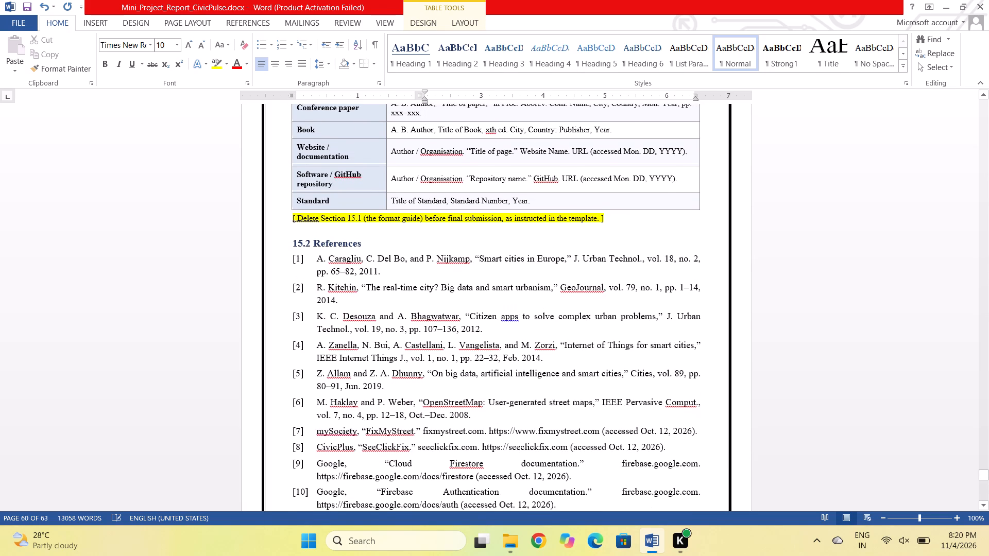
{"action": "scroll", "coordinate": [431, 306], "scroll_direction": "up", "scroll_amount": 1}
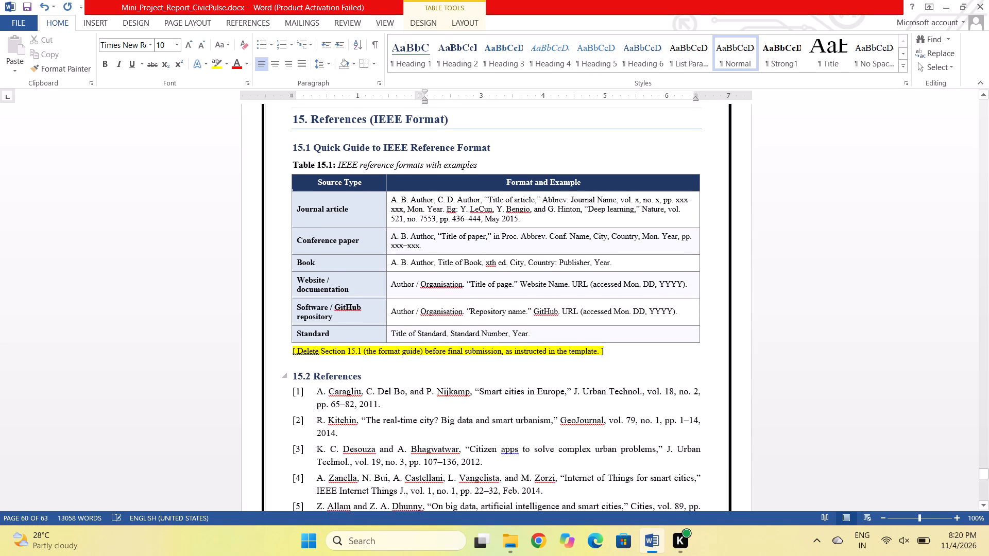
{"action": "left_click_drag", "start_coordinate": [610, 357], "coordinate": [317, 364]}
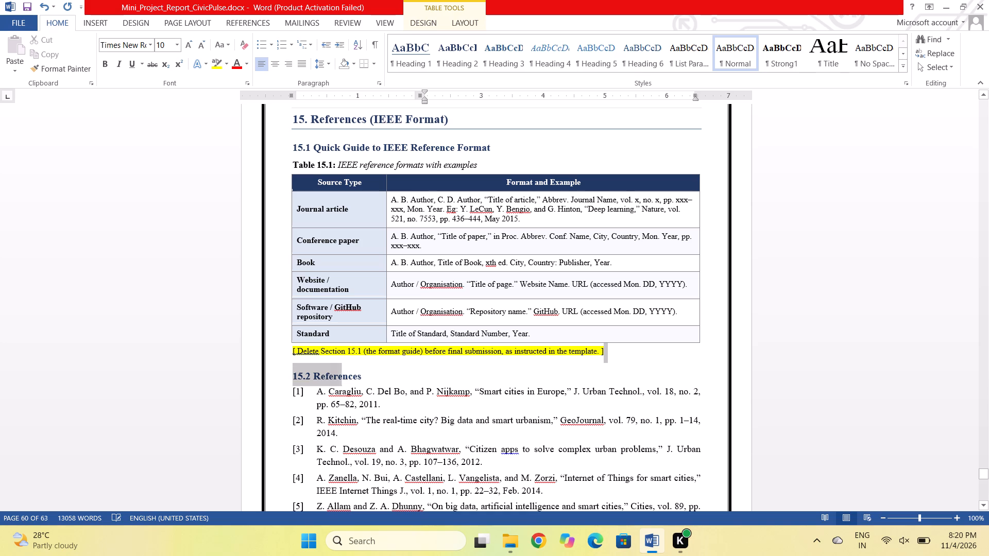
{"action": "left_click_drag", "start_coordinate": [317, 364], "coordinate": [282, 350]}
{"action": "key", "text": "BackSpace"}
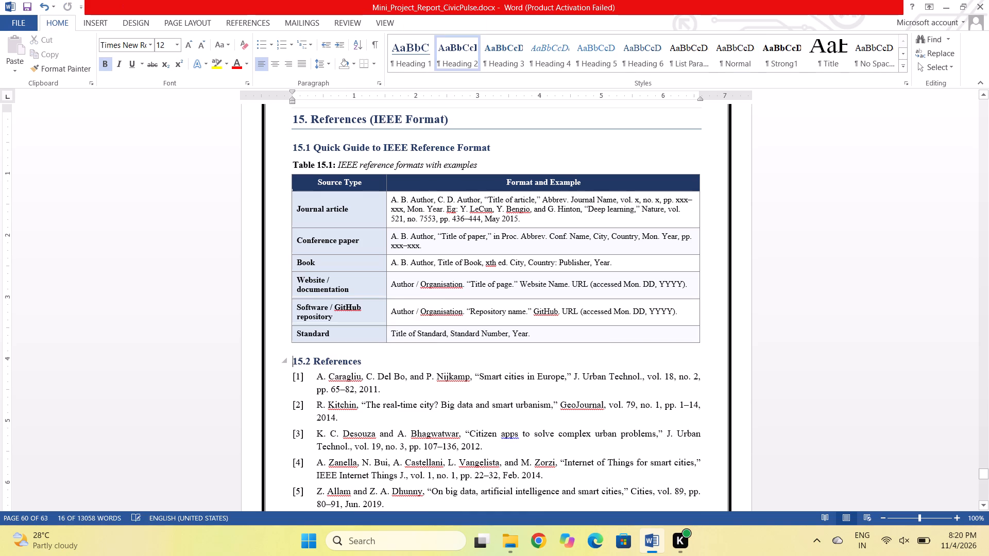
Delete the highlighted note under Table 12.2 about matching the environment variable names with the project.
{"action": "scroll", "coordinate": [282, 350], "scroll_direction": "up", "scroll_amount": 6}
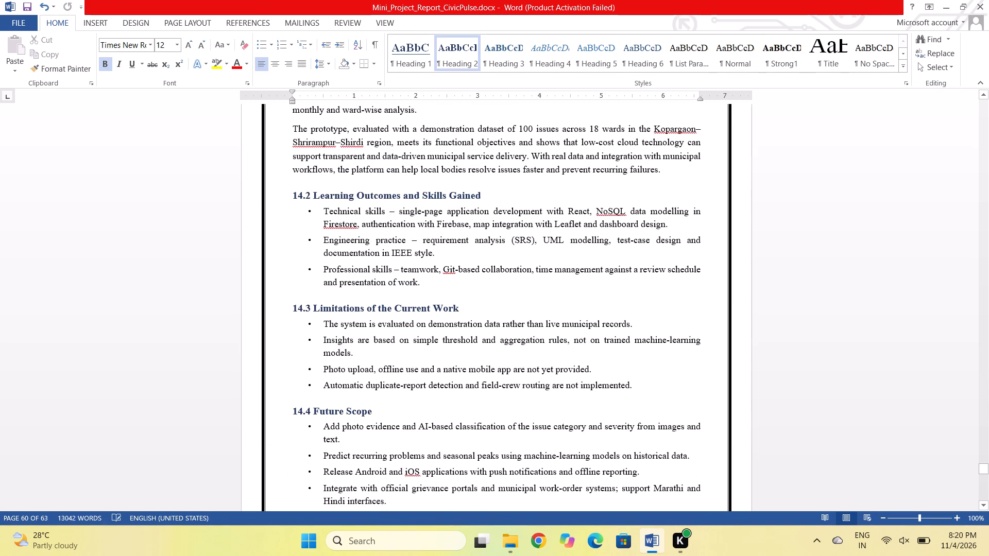
{"action": "scroll", "coordinate": [282, 350], "scroll_direction": "up", "scroll_amount": 3}
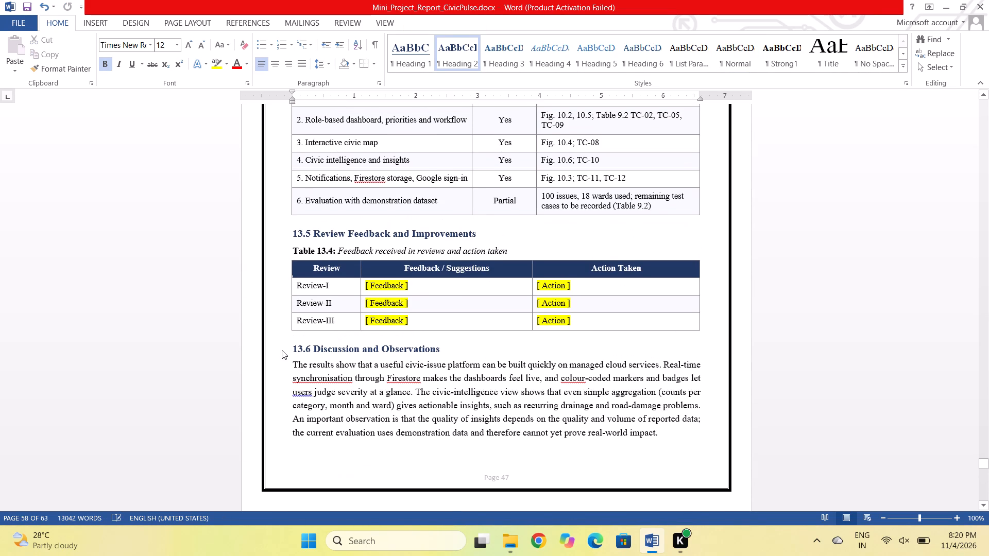
{"action": "scroll", "coordinate": [334, 311], "scroll_direction": "up", "scroll_amount": 3}
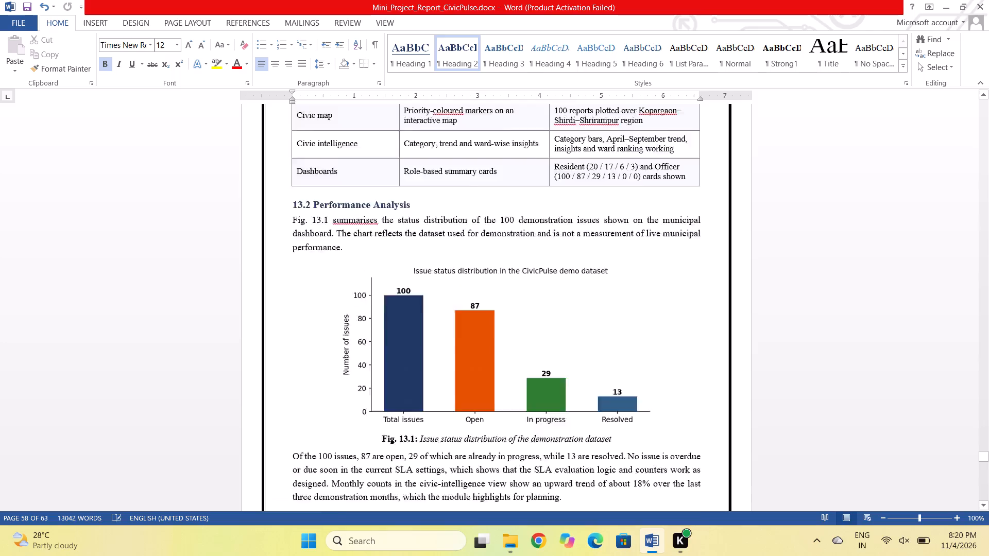
{"action": "scroll", "coordinate": [334, 311], "scroll_direction": "up", "scroll_amount": 5}
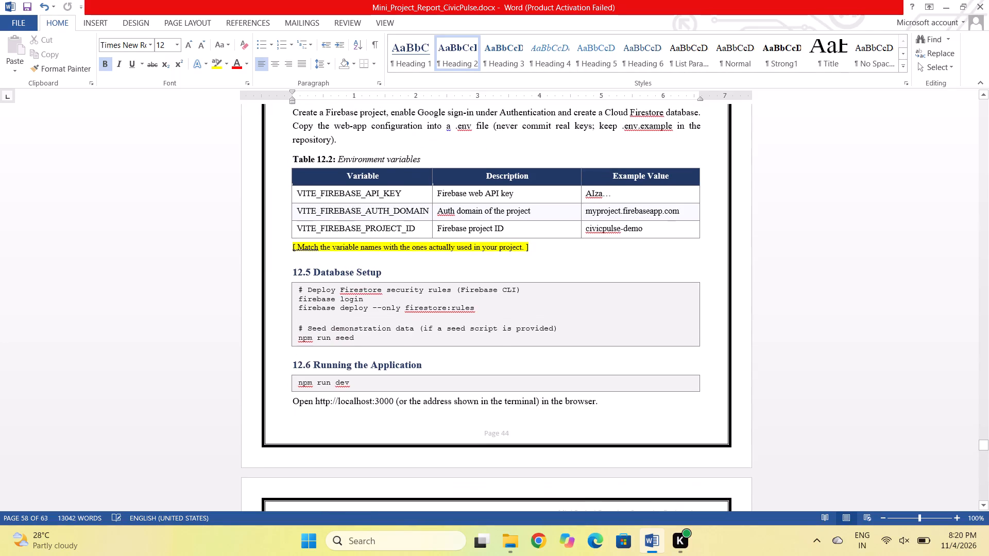
{"action": "scroll", "coordinate": [334, 311], "scroll_direction": "up", "scroll_amount": 1}
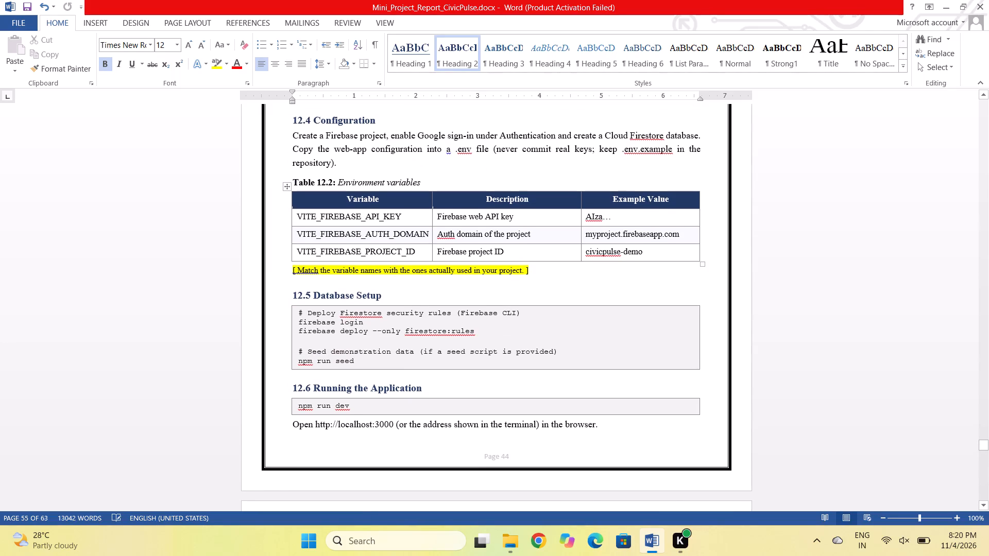
{"action": "left_click_drag", "start_coordinate": [537, 275], "coordinate": [284, 264]}
{"action": "key", "text": "BackSpace"}
Remove the highlighted "URL / launch method" placeholder from the first step of section 11.3.1, Registration and Login.
{"action": "scroll", "coordinate": [284, 264], "scroll_direction": "up", "scroll_amount": 4}
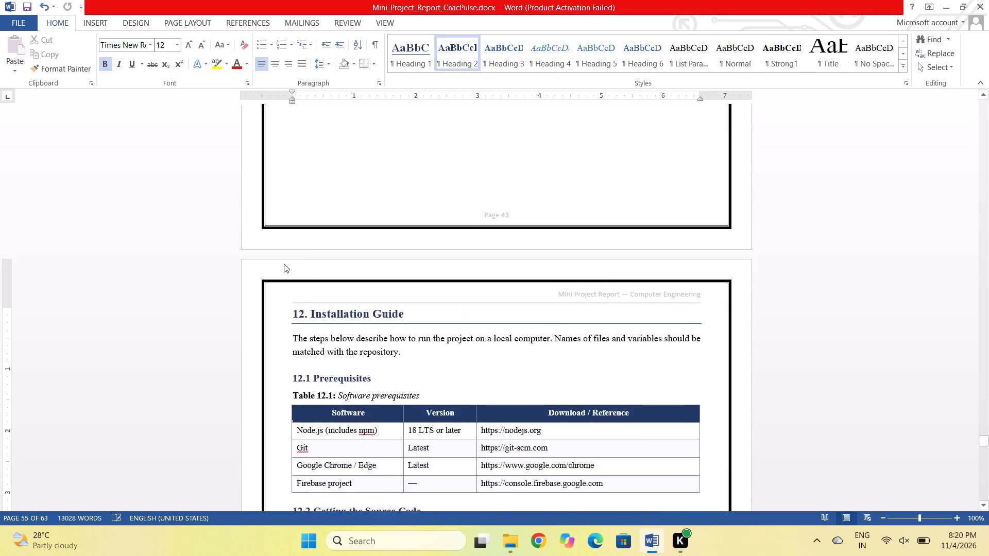
{"action": "scroll", "coordinate": [284, 264], "scroll_direction": "up", "scroll_amount": 2}
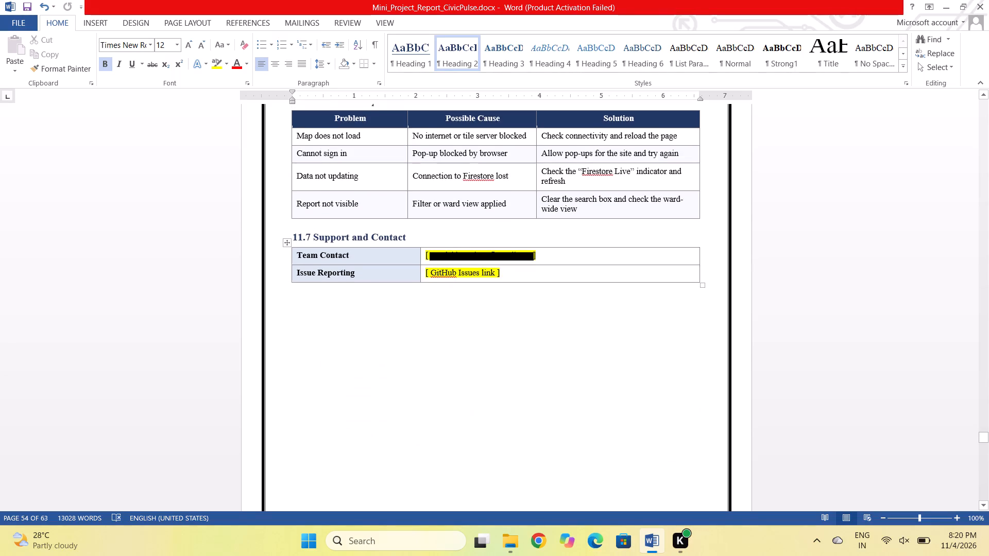
{"action": "scroll", "coordinate": [536, 389], "scroll_direction": "up", "scroll_amount": 4}
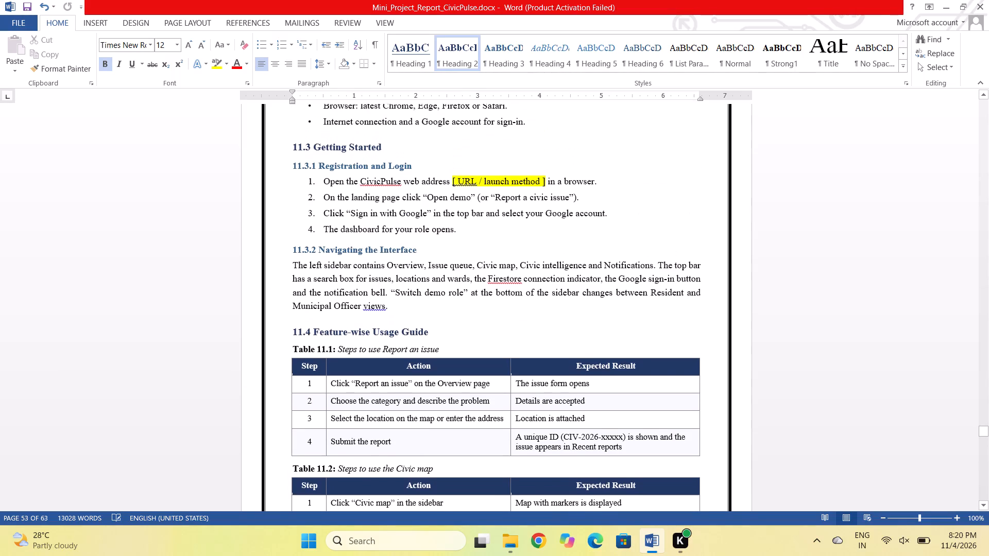
{"action": "scroll", "coordinate": [536, 389], "scroll_direction": "up", "scroll_amount": 3}
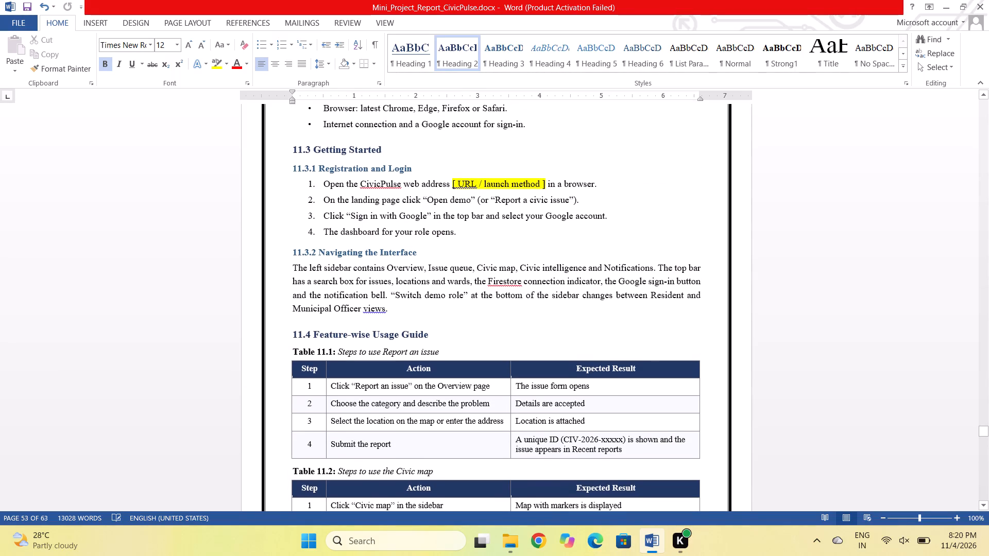
{"action": "scroll", "coordinate": [536, 389], "scroll_direction": "up", "scroll_amount": 2}
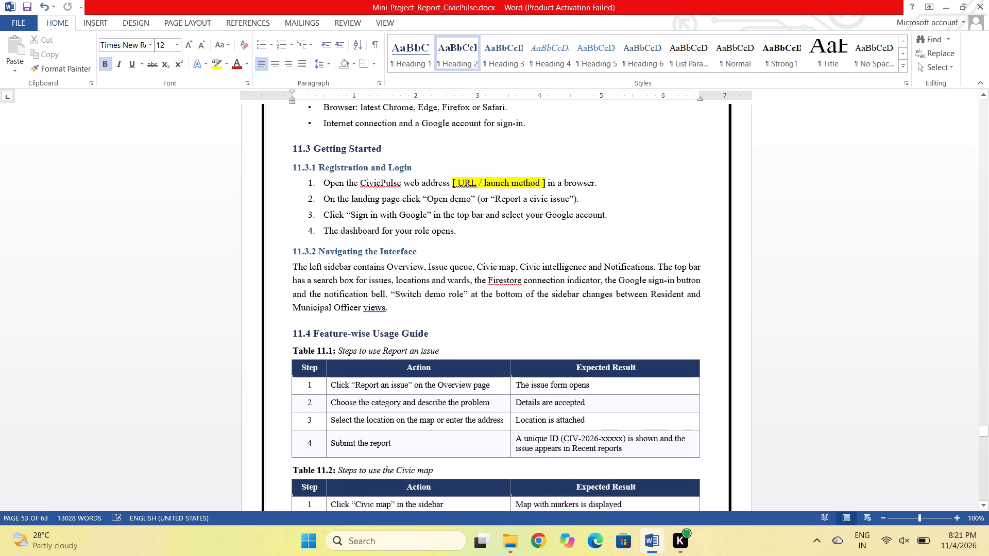
{"action": "left_click", "coordinate": [548, 186]}
{"action": "key", "text": "BackSpace"}
{"action": "key", "text": "BackSpace"}
{"action": "key", "text": "BackSpace"}
{"action": "key", "text": "BackSpace"}
{"action": "key", "text": "BackSpace"}
{"action": "key", "text": "BackSpace"}
{"action": "key", "text": "BackSpace"}
{"action": "key", "text": "BackSpace"}
{"action": "key", "text": "BackSpace"}
{"action": "key", "text": "BackSpace"}
{"action": "key", "text": "BackSpace"}
{"action": "key", "text": "BackSpace"}
{"action": "key", "text": "BackSpace"}
{"action": "key", "text": "BackSpace"}
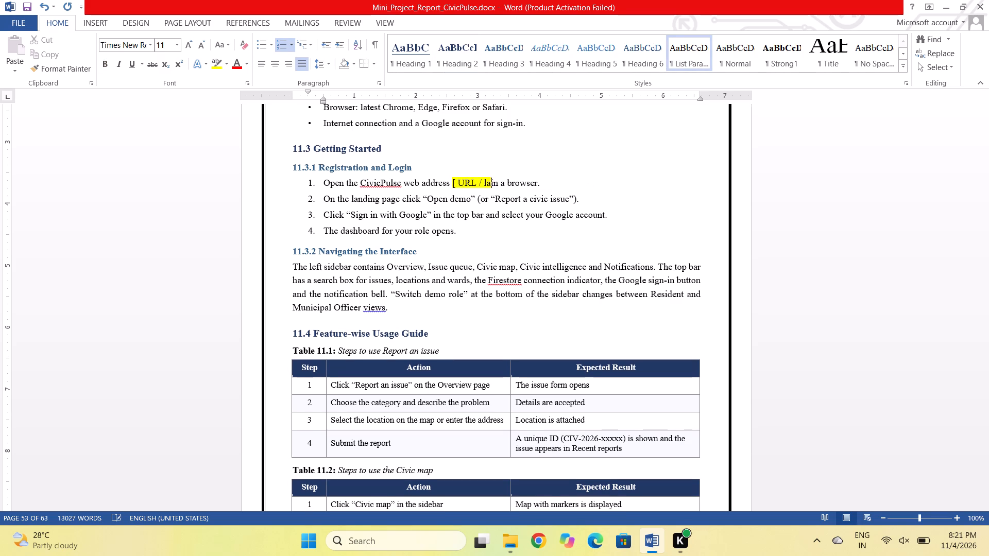
{"action": "key", "text": "BackSpace"}
{"action": "key", "text": "BackSpace"}
{"action": "key", "text": "BackSpace"}
{"action": "key", "text": "BackSpace"}
{"action": "key", "text": "BackSpace"}
{"action": "key", "text": "BackSpace"}
{"action": "key", "text": "BackSpace"}
{"action": "key", "text": "BackSpace"}
{"action": "key", "text": "BackSpace"}
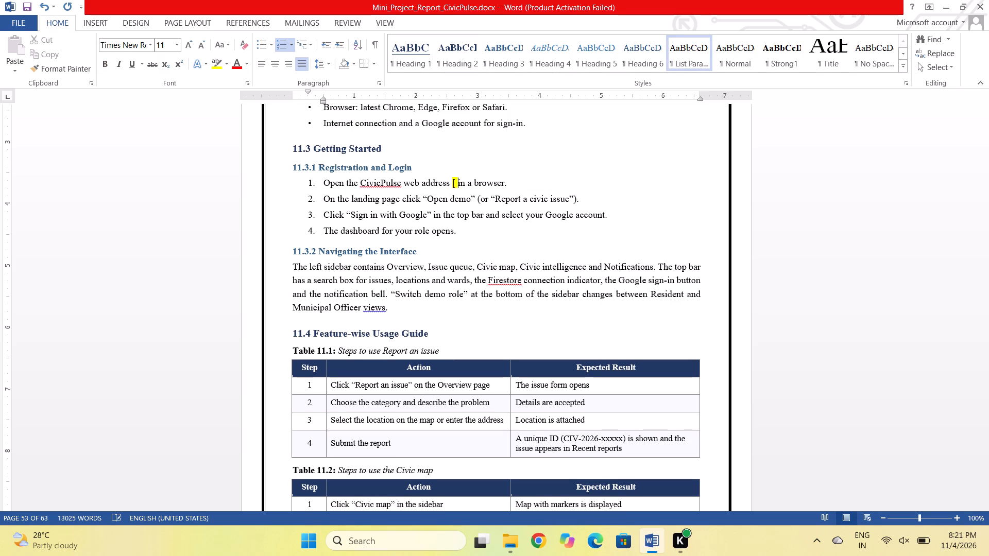
{"action": "key", "text": "BackSpace"}
Look back over the chapter 10 screens, including the screenshot placeholder in section 10.7, Mobile / Responsive View.
{"action": "scroll", "coordinate": [548, 186], "scroll_direction": "up", "scroll_amount": 3}
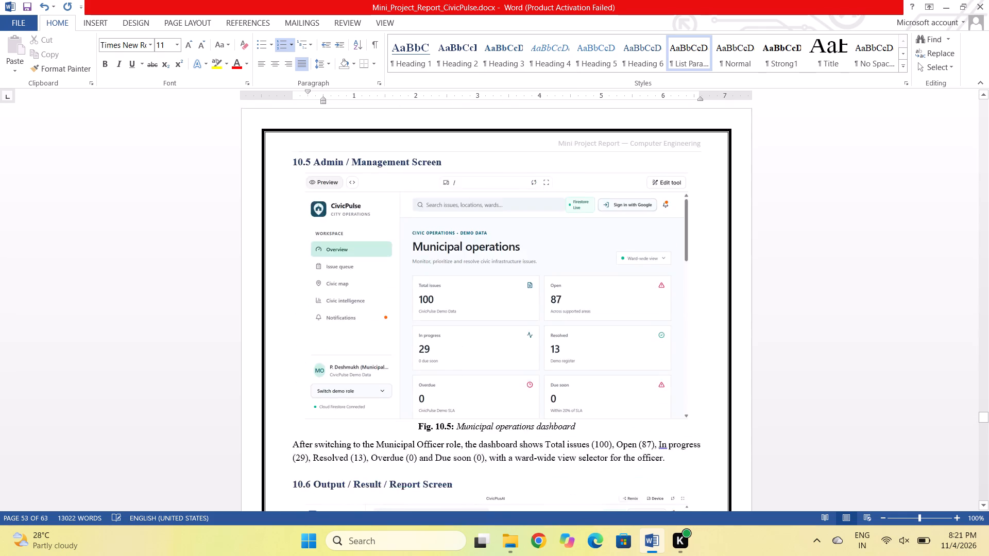
{"action": "scroll", "coordinate": [548, 186], "scroll_direction": "down", "scroll_amount": 4}
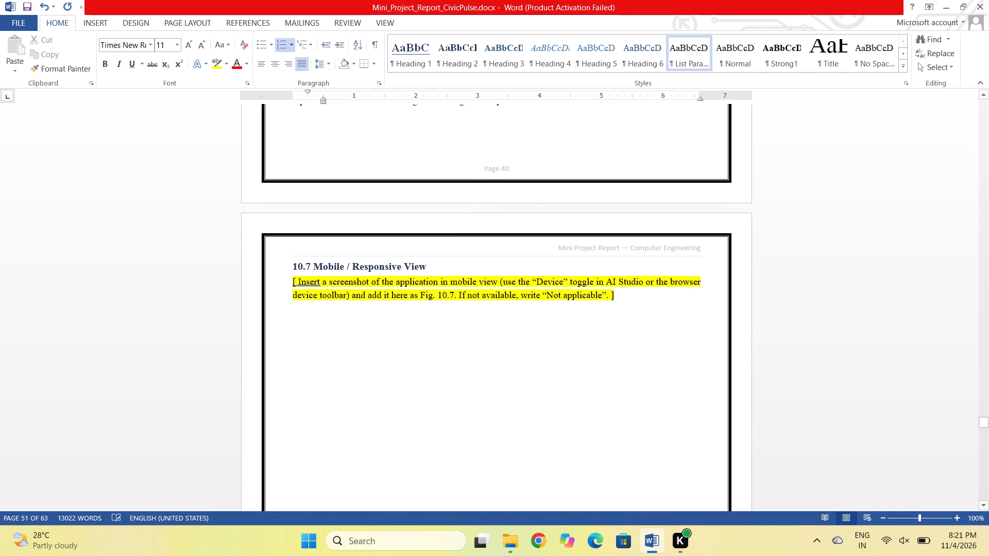
{"action": "scroll", "coordinate": [575, 316], "scroll_direction": "up", "scroll_amount": 18}
{"action": "scroll", "coordinate": [575, 316], "scroll_direction": "down", "scroll_amount": 7}
{"action": "scroll", "coordinate": [575, 316], "scroll_direction": "up", "scroll_amount": 20}
{"action": "scroll", "coordinate": [575, 316], "scroll_direction": "up", "scroll_amount": 20}
{"action": "scroll", "coordinate": [575, 316], "scroll_direction": "up", "scroll_amount": 20}
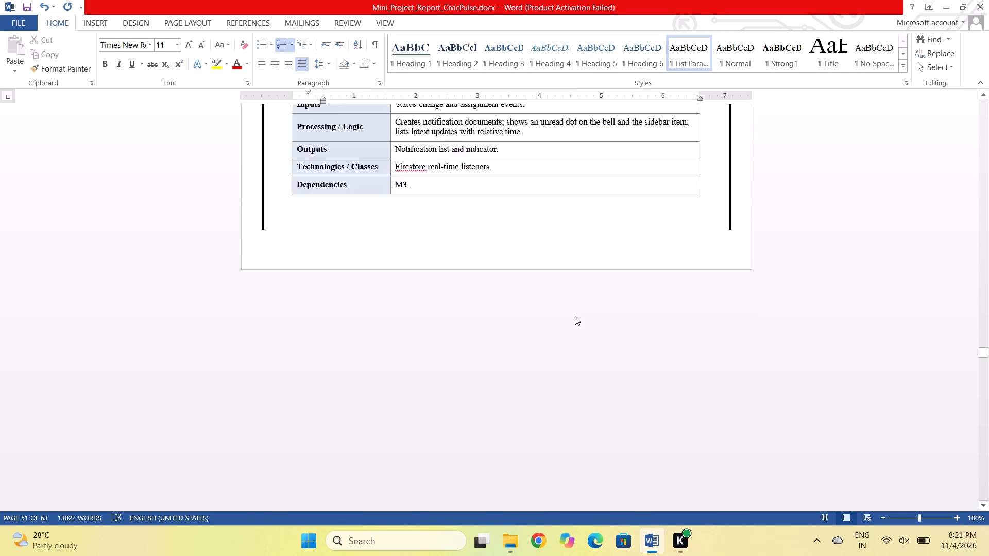
Review the front matter from the cover page through the certificate, declaration and abstract to the table of contents.
{"action": "scroll", "coordinate": [575, 316], "scroll_direction": "up", "scroll_amount": 14}
{"action": "scroll", "coordinate": [575, 316], "scroll_direction": "up", "scroll_amount": 20}
{"action": "scroll", "coordinate": [575, 316], "scroll_direction": "up", "scroll_amount": 20}
{"action": "scroll", "coordinate": [575, 316], "scroll_direction": "up", "scroll_amount": 20}
{"action": "scroll", "coordinate": [575, 316], "scroll_direction": "down", "scroll_amount": 20}
{"action": "scroll", "coordinate": [575, 316], "scroll_direction": "down", "scroll_amount": 7}
{"action": "scroll", "coordinate": [575, 316], "scroll_direction": "up", "scroll_amount": 20}
{"action": "scroll", "coordinate": [575, 316], "scroll_direction": "up", "scroll_amount": 20}
{"action": "scroll", "coordinate": [575, 316], "scroll_direction": "up", "scroll_amount": 20}
{"action": "scroll", "coordinate": [575, 316], "scroll_direction": "down", "scroll_amount": 2}
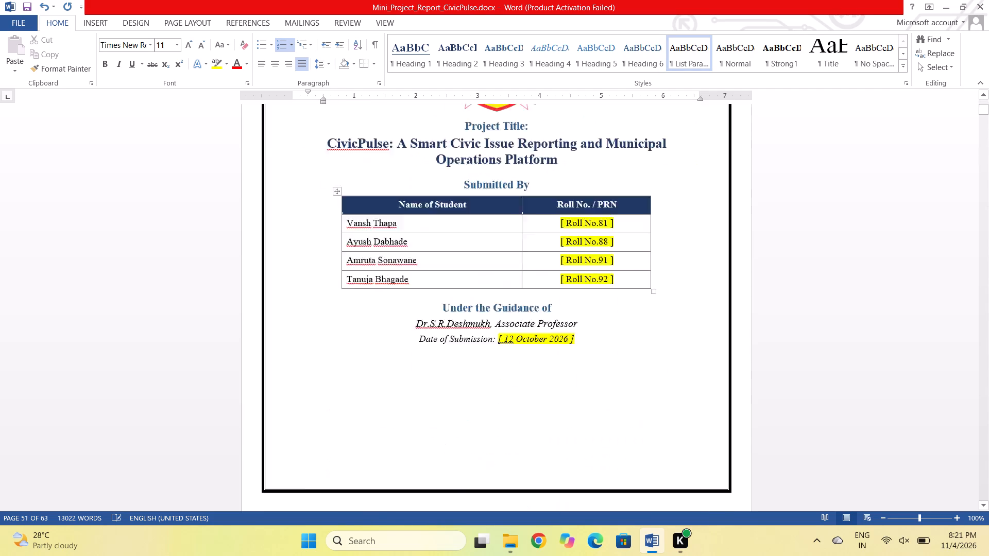
{"action": "scroll", "coordinate": [575, 316], "scroll_direction": "down", "scroll_amount": 3}
{"action": "scroll", "coordinate": [575, 316], "scroll_direction": "up", "scroll_amount": 1}
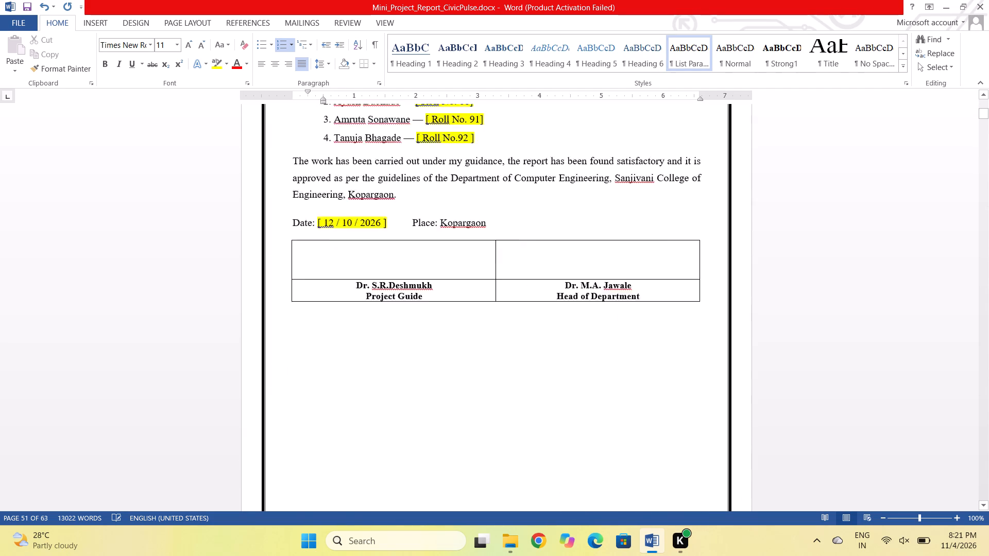
{"action": "scroll", "coordinate": [575, 316], "scroll_direction": "up", "scroll_amount": 5}
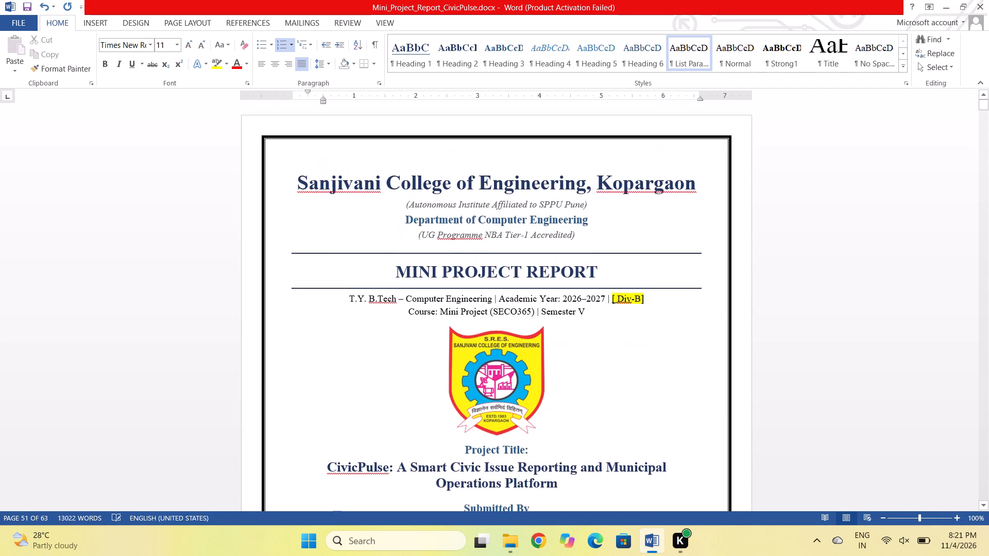
{"action": "scroll", "coordinate": [575, 316], "scroll_direction": "down", "scroll_amount": 8}
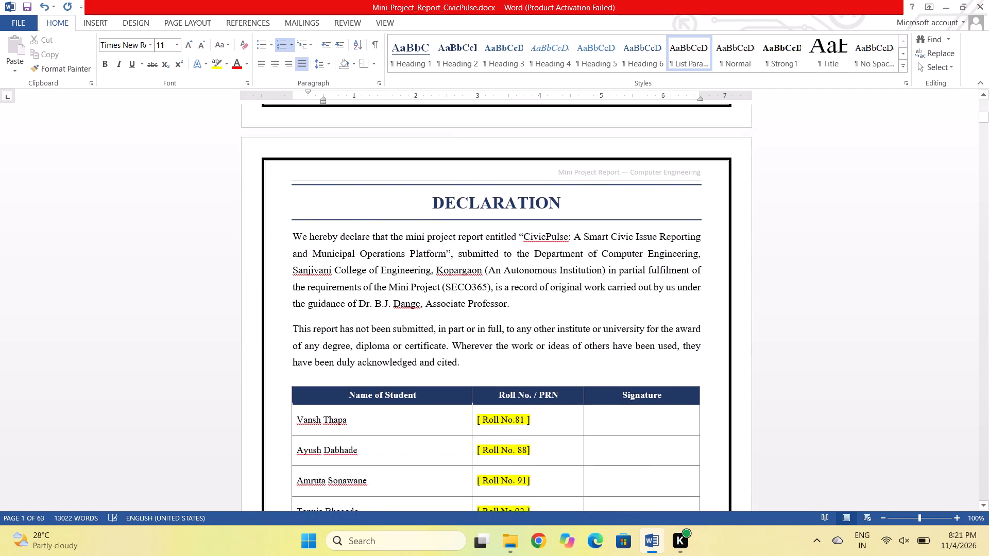
{"action": "scroll", "coordinate": [575, 316], "scroll_direction": "down", "scroll_amount": 10}
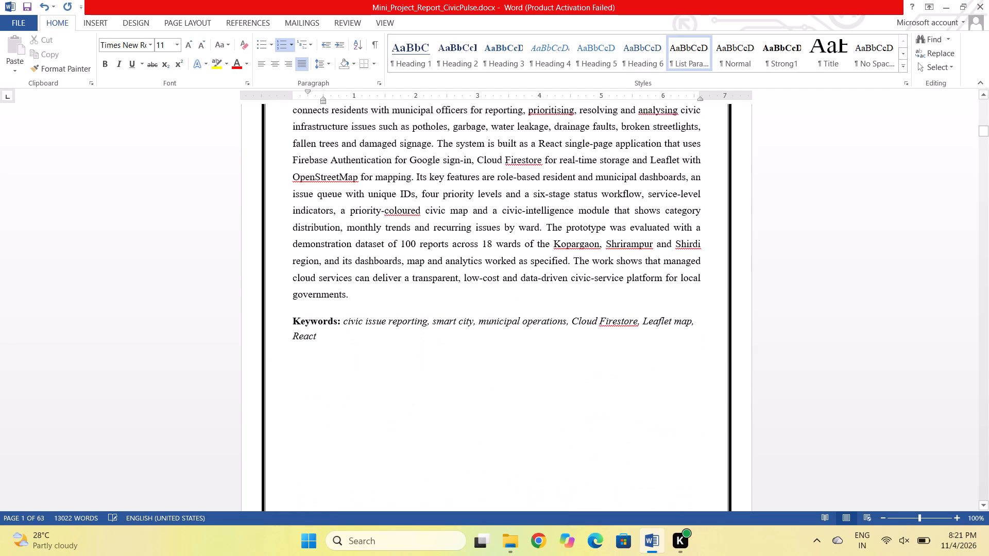
{"action": "scroll", "coordinate": [575, 316], "scroll_direction": "down", "scroll_amount": 7}
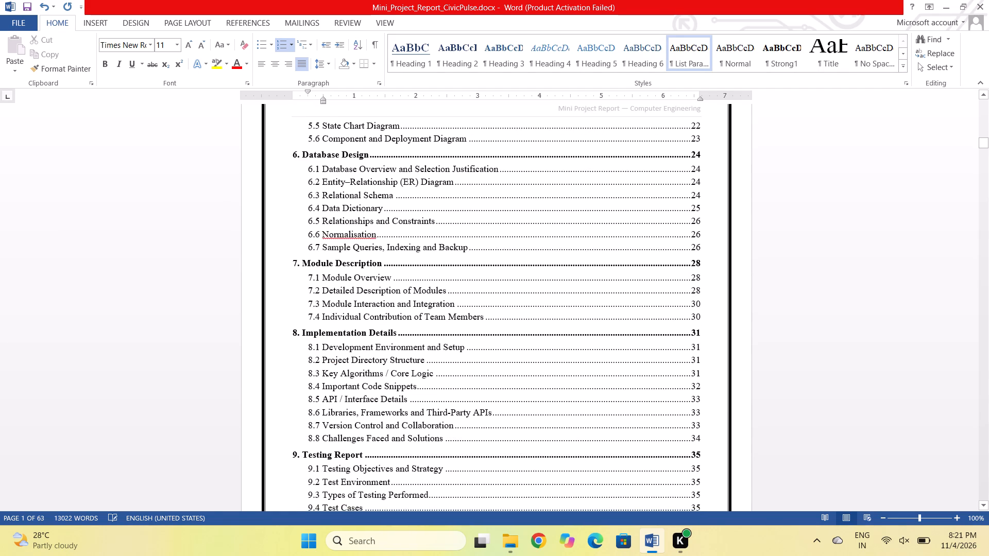
{"action": "scroll", "coordinate": [575, 316], "scroll_direction": "down", "scroll_amount": 1}
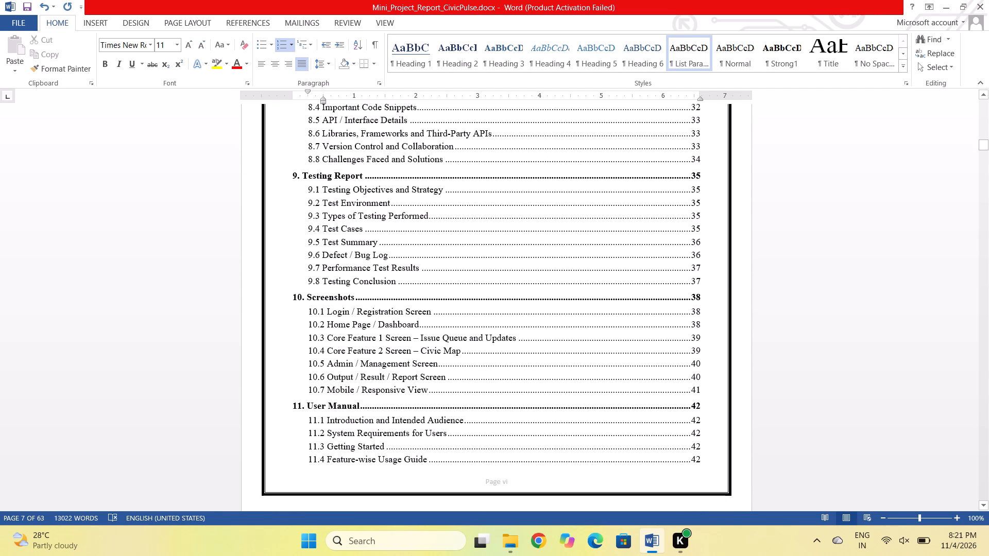
{"action": "scroll", "coordinate": [575, 316], "scroll_direction": "down", "scroll_amount": 1}
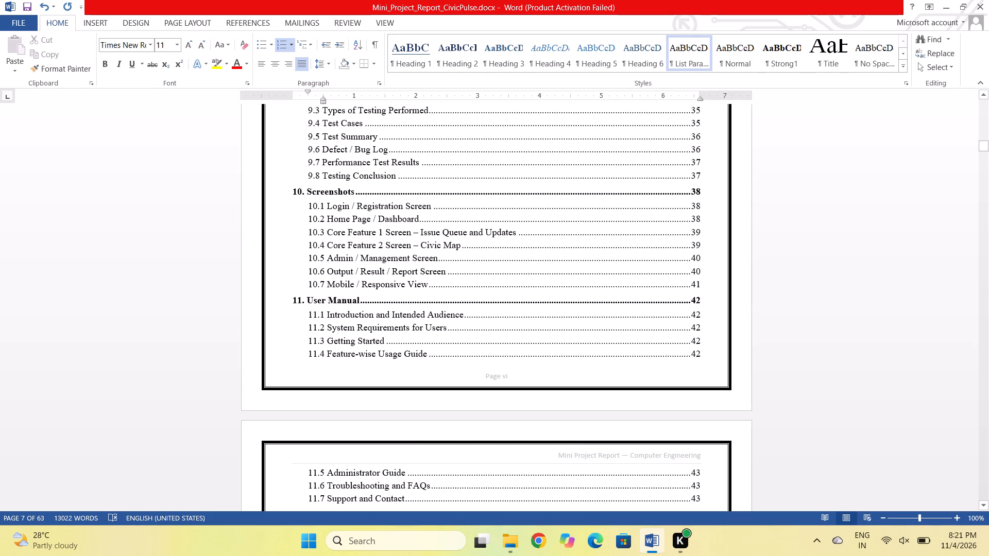
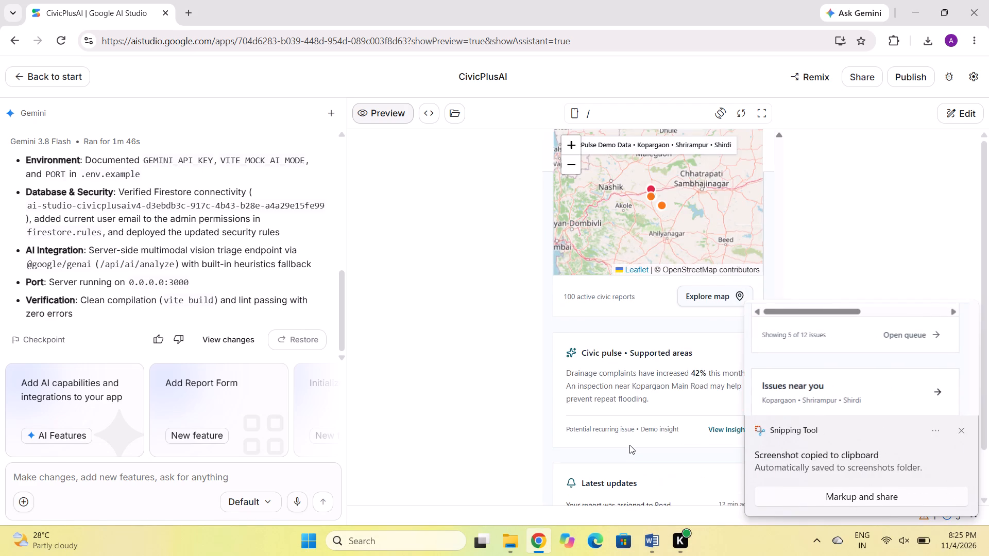
{"action": "scroll", "coordinate": [629, 445], "scroll_direction": "down", "scroll_amount": 7}
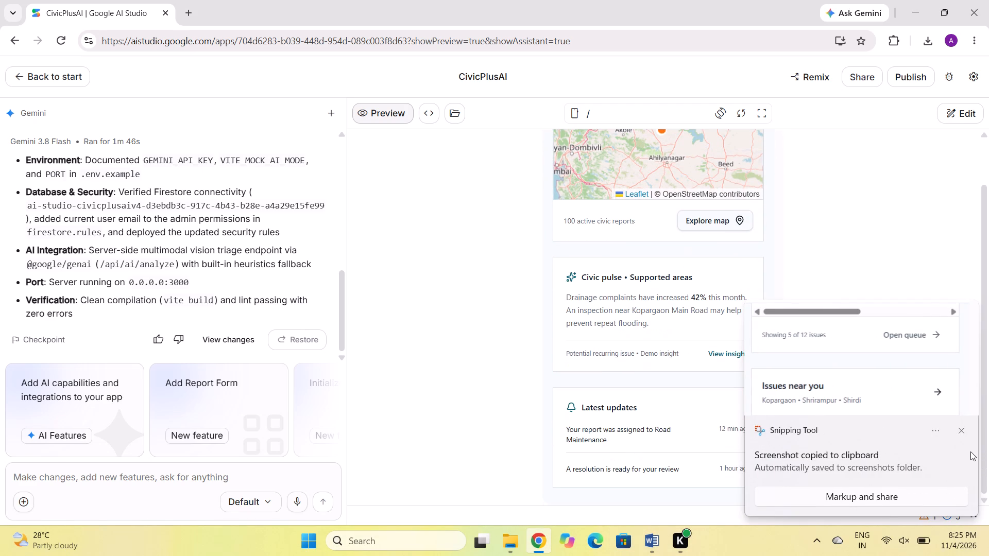
{"action": "left_click", "coordinate": [962, 427]}
{"action": "key", "text": "shift+super+s"}
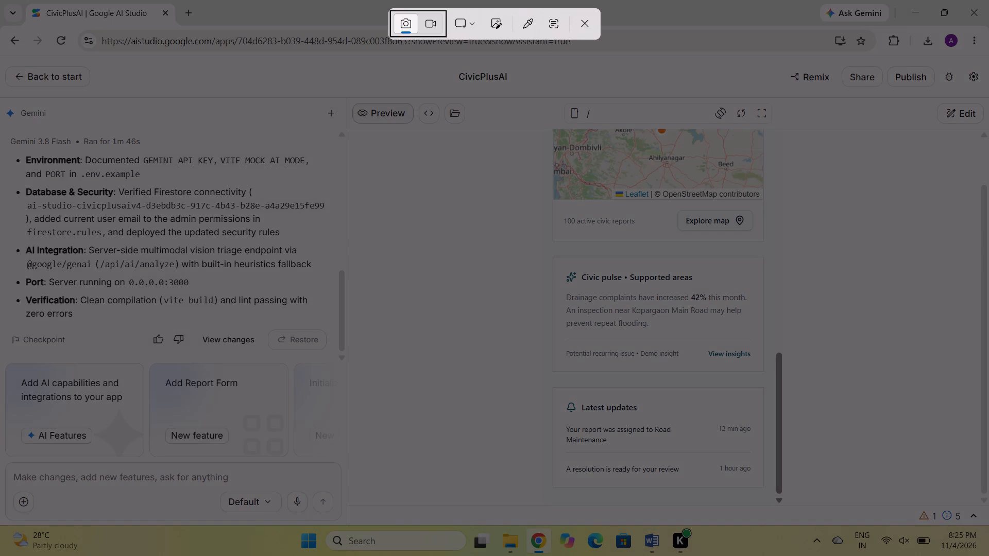
{"action": "left_click_drag", "start_coordinate": [554, 128], "coordinate": [723, 372]}
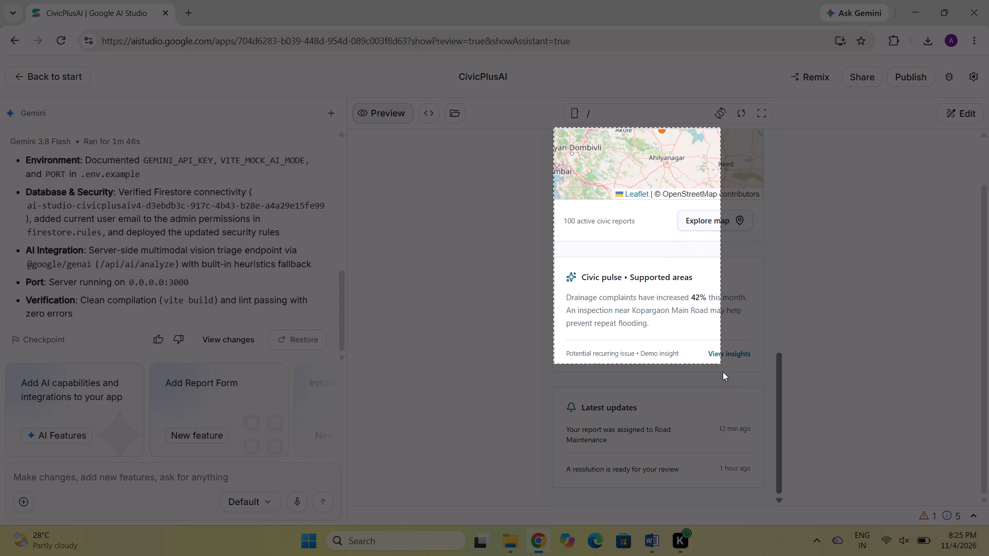
{"action": "left_click_drag", "start_coordinate": [723, 372], "coordinate": [760, 495]}
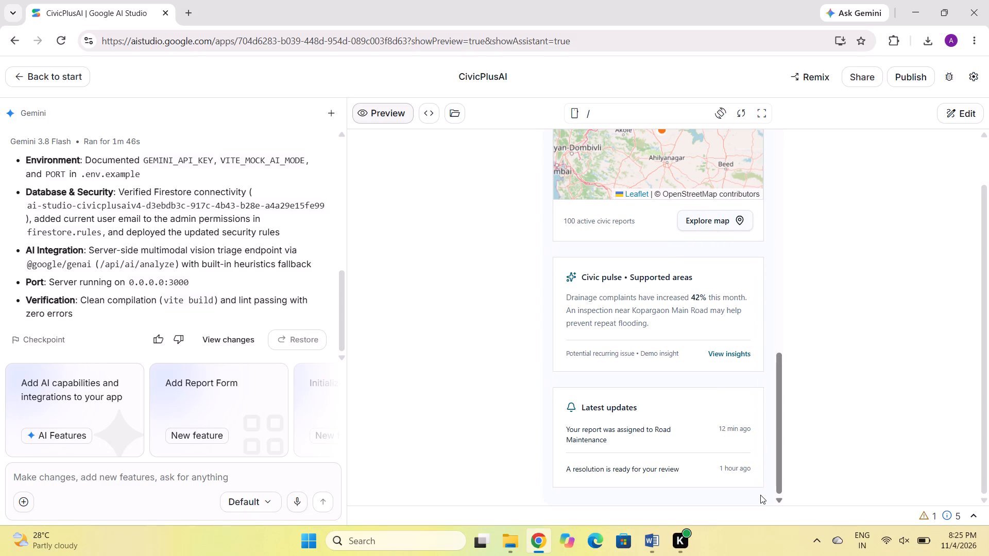
Switch to the Word report and locate the highlighted screenshot placeholder under section 10.7 Mobile / Responsive View.
{"action": "left_click", "coordinate": [655, 541]}
{"action": "scroll", "coordinate": [473, 340], "scroll_direction": "down", "scroll_amount": 8}
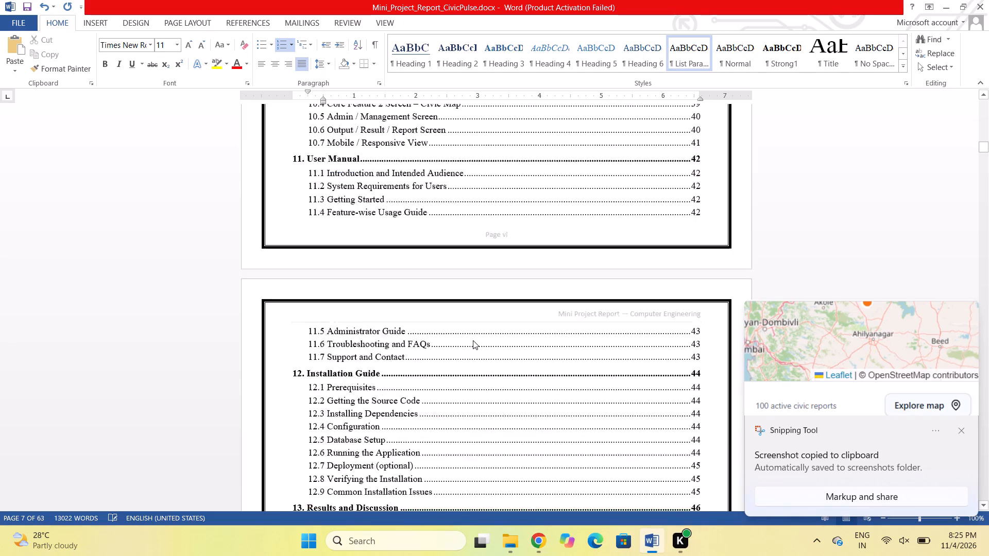
{"action": "scroll", "coordinate": [473, 340], "scroll_direction": "down", "scroll_amount": 20}
{"action": "scroll", "coordinate": [473, 340], "scroll_direction": "down", "scroll_amount": 20}
{"action": "scroll", "coordinate": [473, 340], "scroll_direction": "down", "scroll_amount": 20}
{"action": "scroll", "coordinate": [473, 340], "scroll_direction": "down", "scroll_amount": 9}
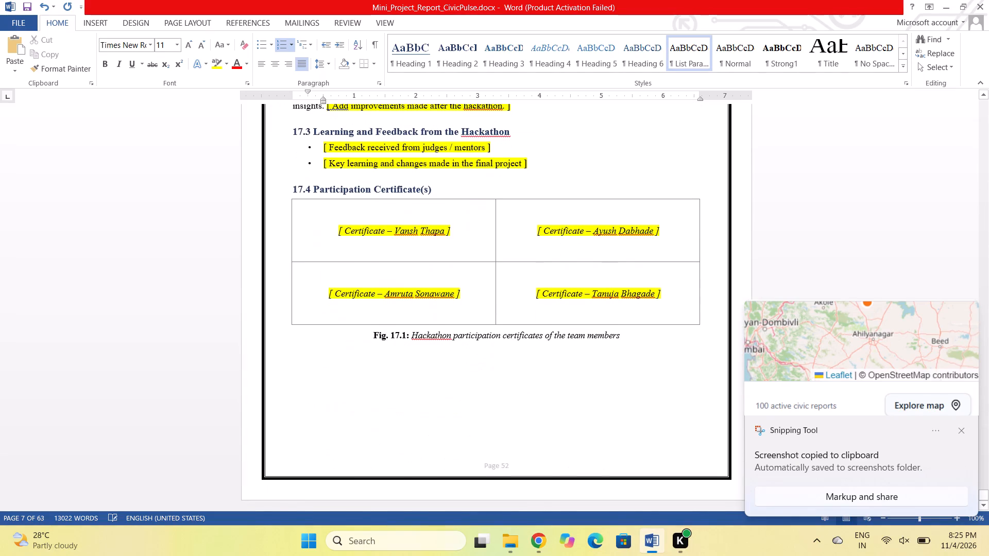
{"action": "scroll", "coordinate": [473, 340], "scroll_direction": "down", "scroll_amount": 10}
{"action": "scroll", "coordinate": [473, 340], "scroll_direction": "up", "scroll_amount": 10}
{"action": "scroll", "coordinate": [473, 340], "scroll_direction": "down", "scroll_amount": 1}
{"action": "scroll", "coordinate": [473, 340], "scroll_direction": "up", "scroll_amount": 1}
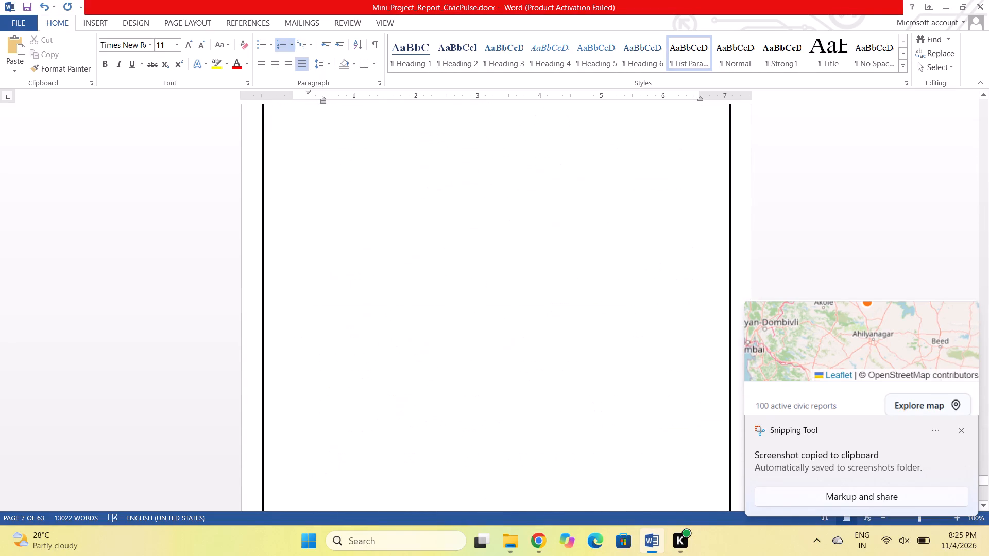
{"action": "scroll", "coordinate": [473, 340], "scroll_direction": "up", "scroll_amount": 2}
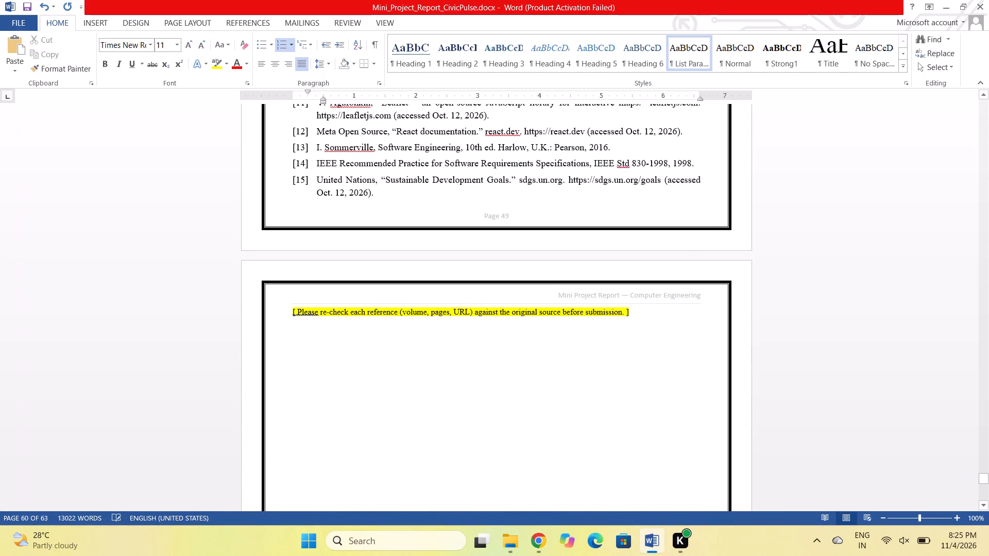
{"action": "scroll", "coordinate": [473, 340], "scroll_direction": "up", "scroll_amount": 7}
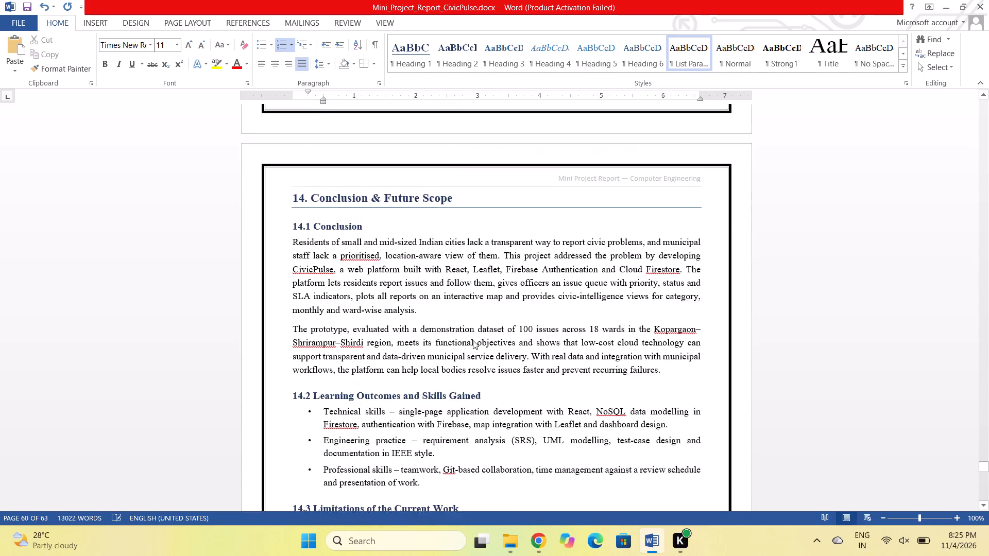
{"action": "scroll", "coordinate": [473, 340], "scroll_direction": "up", "scroll_amount": 10}
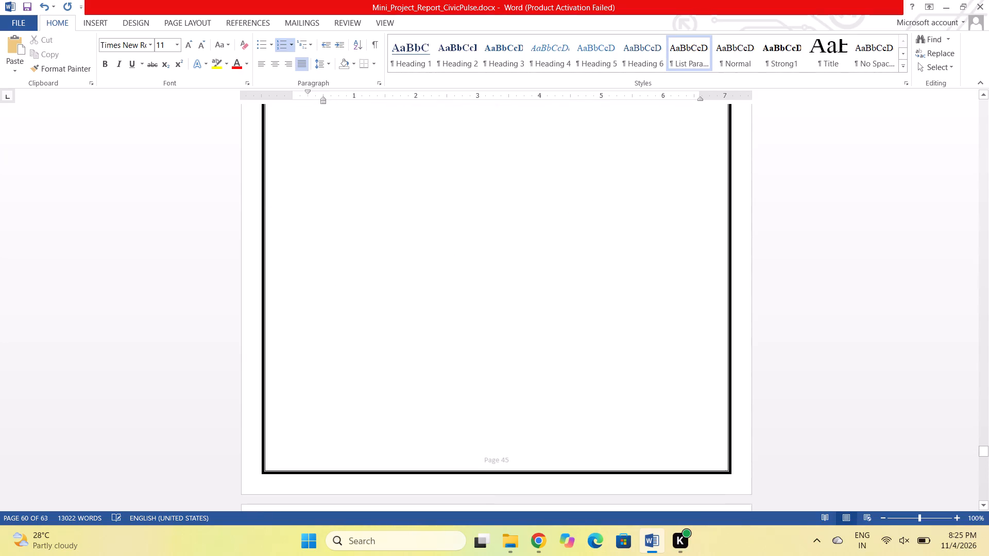
{"action": "scroll", "coordinate": [473, 340], "scroll_direction": "up", "scroll_amount": 3}
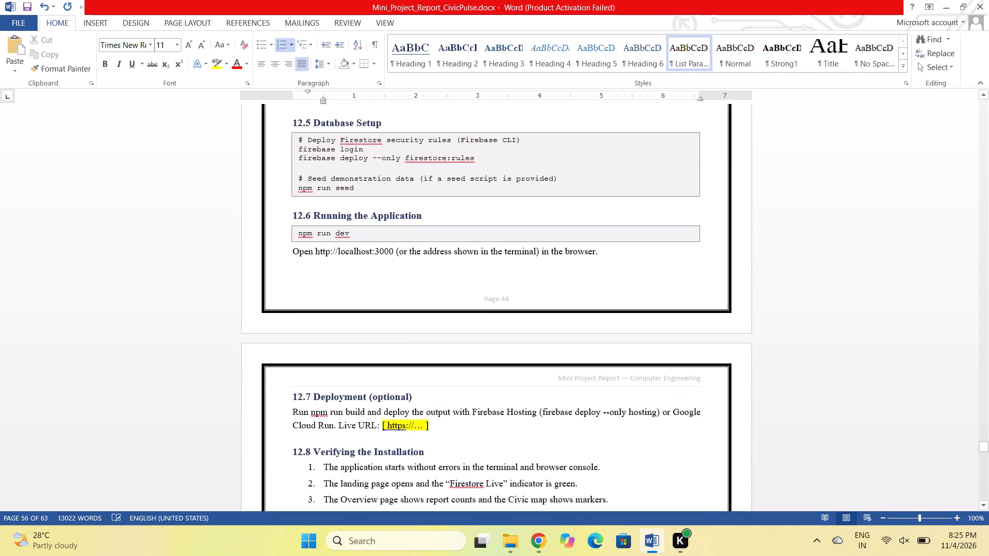
{"action": "scroll", "coordinate": [473, 340], "scroll_direction": "up", "scroll_amount": 5}
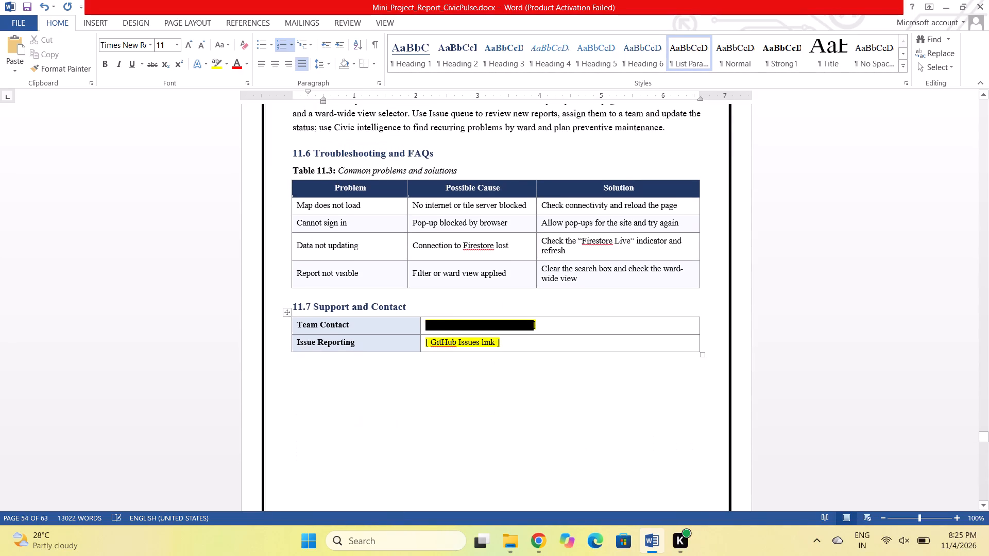
{"action": "scroll", "coordinate": [473, 340], "scroll_direction": "up", "scroll_amount": 4}
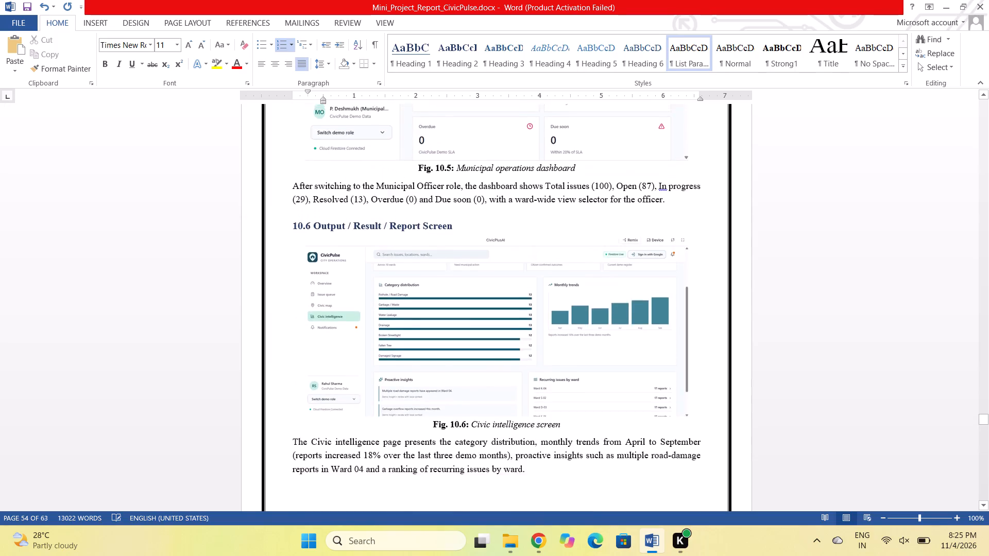
{"action": "scroll", "coordinate": [473, 340], "scroll_direction": "down", "scroll_amount": 4}
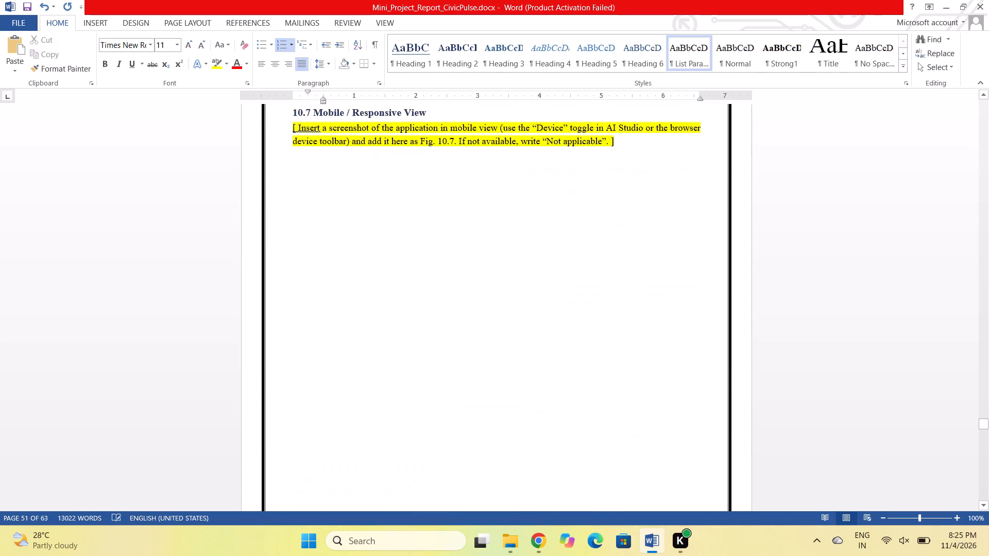
{"action": "scroll", "coordinate": [473, 340], "scroll_direction": "down", "scroll_amount": 3}
{"action": "scroll", "coordinate": [473, 340], "scroll_direction": "up", "scroll_amount": 3}
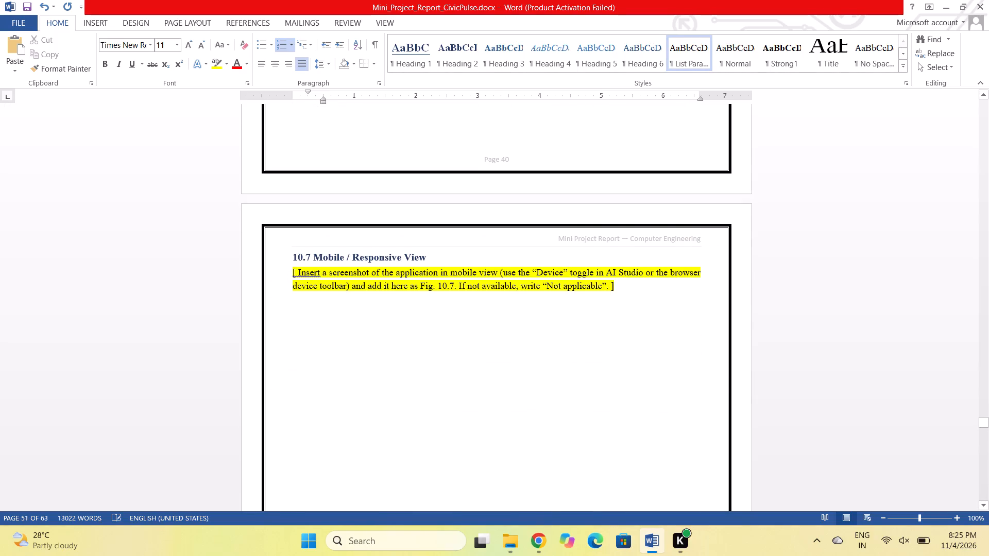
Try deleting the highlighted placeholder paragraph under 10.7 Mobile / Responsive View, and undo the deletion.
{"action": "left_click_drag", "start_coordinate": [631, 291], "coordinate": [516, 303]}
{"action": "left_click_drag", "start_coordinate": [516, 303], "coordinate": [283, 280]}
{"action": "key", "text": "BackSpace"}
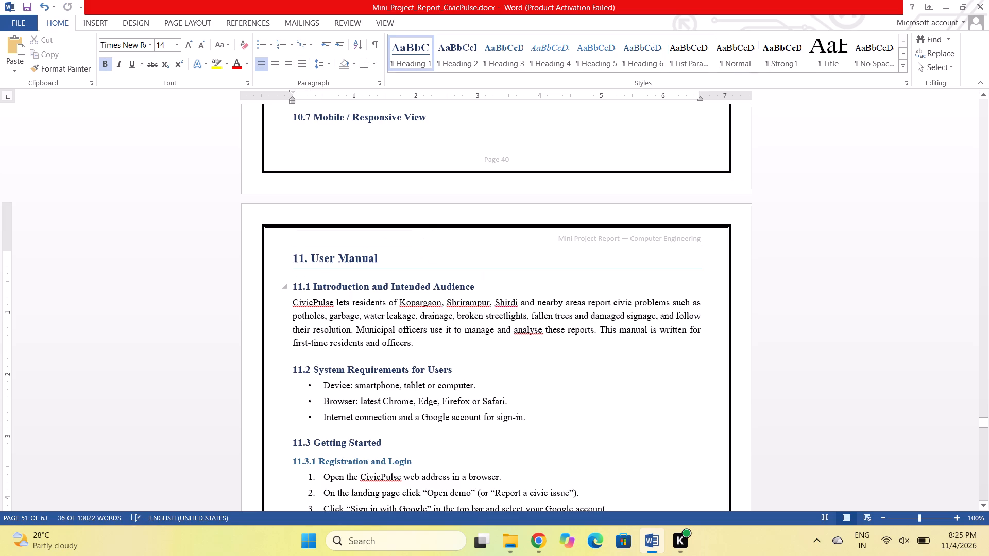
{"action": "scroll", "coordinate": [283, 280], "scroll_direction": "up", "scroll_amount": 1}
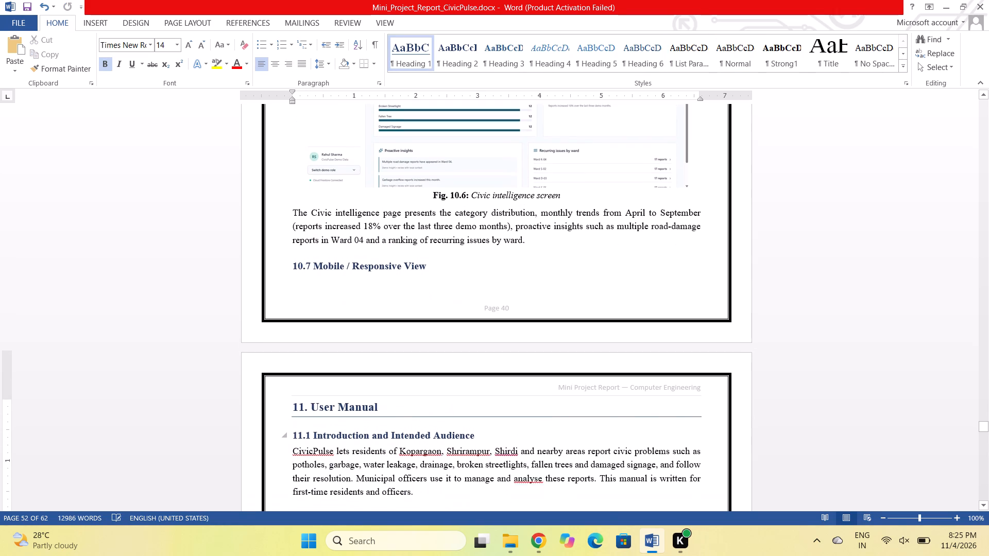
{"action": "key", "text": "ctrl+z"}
Add three blank paragraphs after the highlighted placeholder text in section 10.7.
{"action": "scroll", "coordinate": [388, 397], "scroll_direction": "down", "scroll_amount": 1}
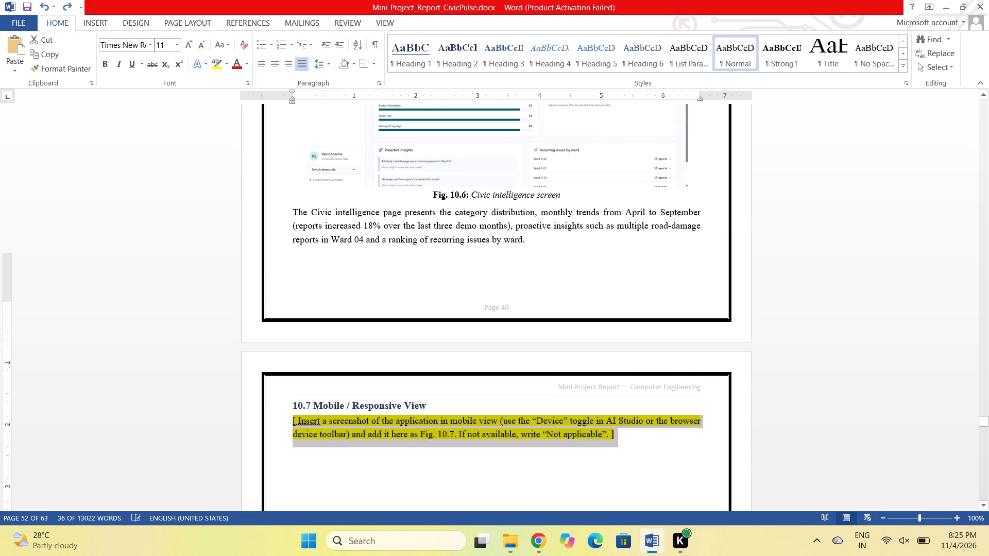
{"action": "scroll", "coordinate": [388, 397], "scroll_direction": "down", "scroll_amount": 1}
{"action": "left_click_drag", "start_coordinate": [587, 207], "coordinate": [633, 119]}
{"action": "left_click", "coordinate": [633, 119]}
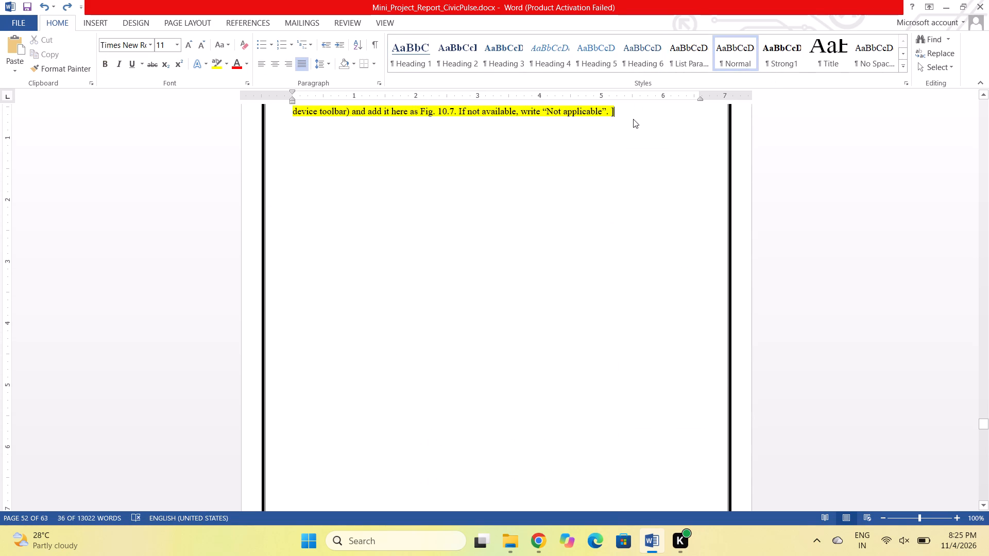
{"action": "key", "text": "Return"}
{"action": "key", "text": "Return"}
{"action": "key", "text": "Return"}
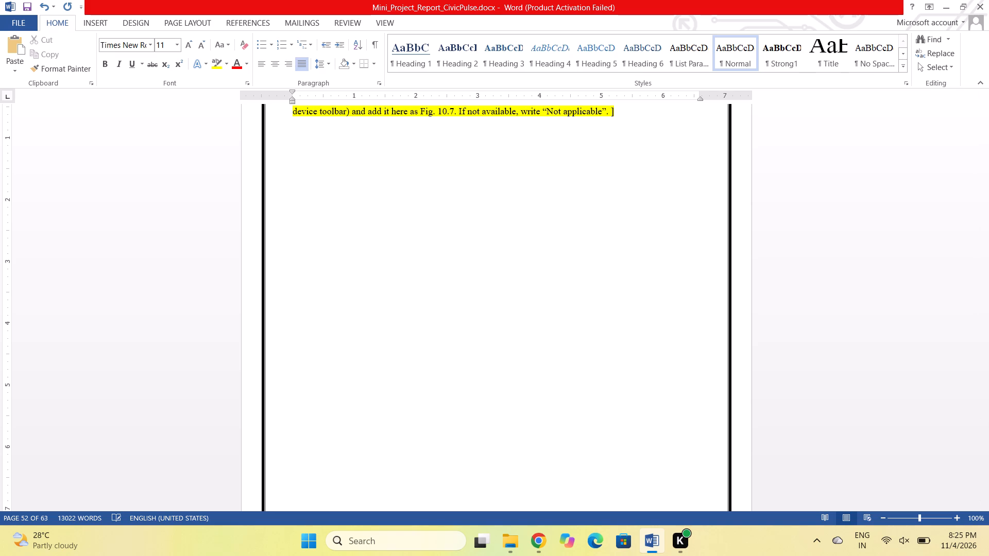
Insert the mobile Overview picture, Screenshot 2026-11-04 202451.png from the Screenshots folder, below the 10.7 placeholder.
{"action": "left_click", "coordinate": [96, 18]}
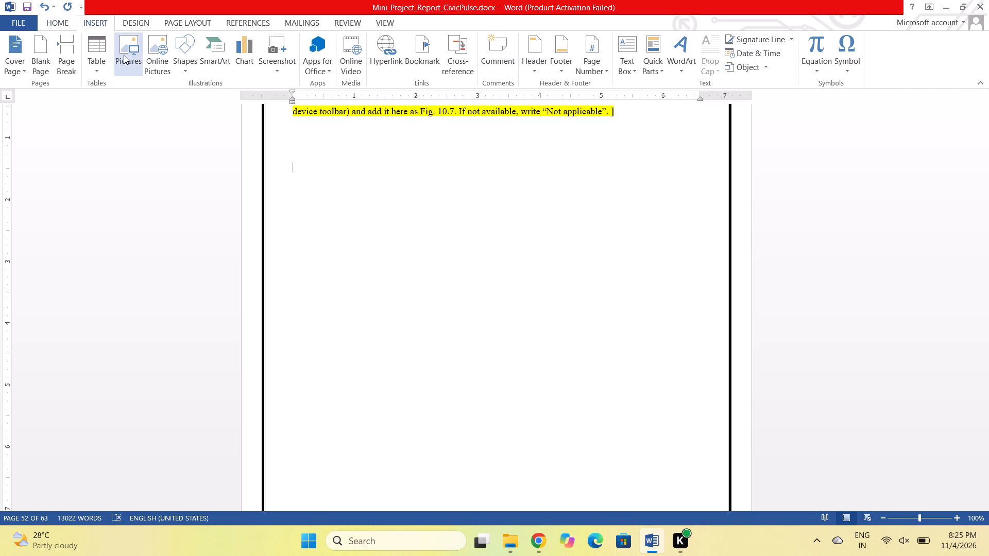
{"action": "left_click", "coordinate": [124, 55]}
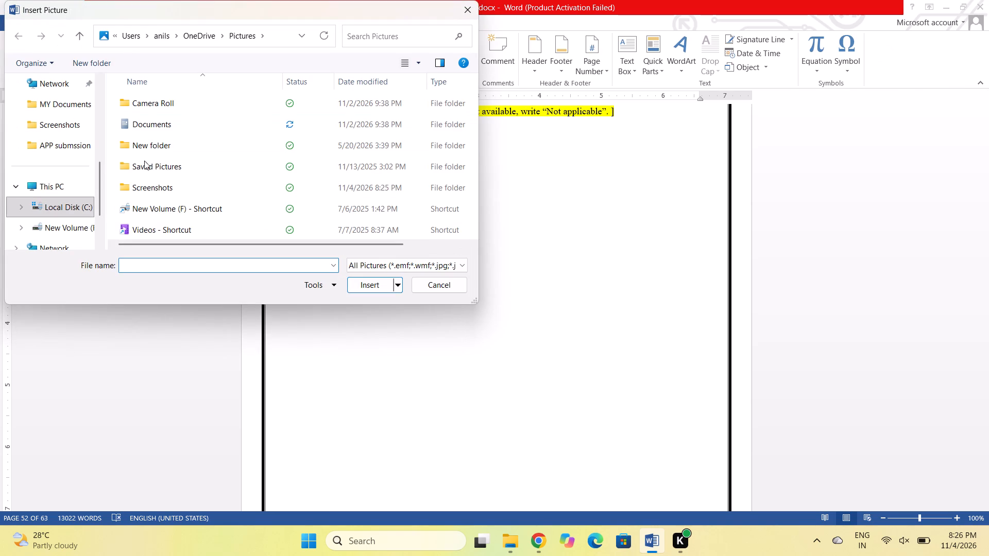
{"action": "double_click", "coordinate": [160, 192]}
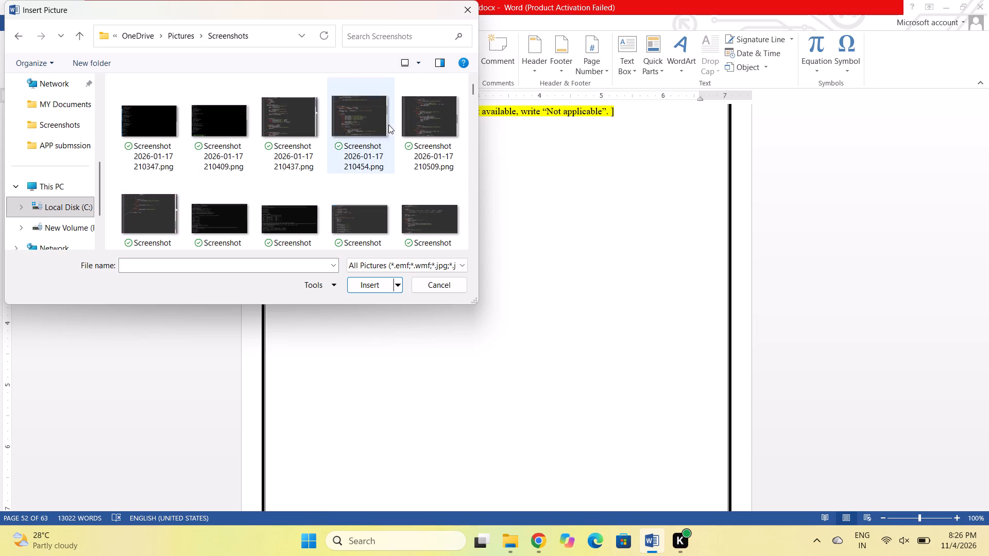
{"action": "left_click_drag", "start_coordinate": [474, 92], "coordinate": [471, 198]}
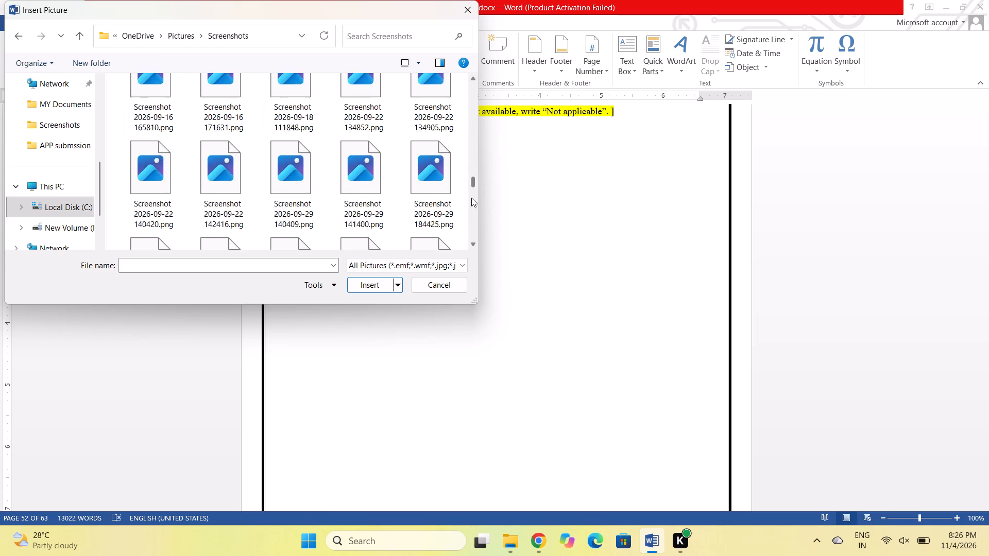
{"action": "left_click_drag", "start_coordinate": [471, 198], "coordinate": [471, 242]}
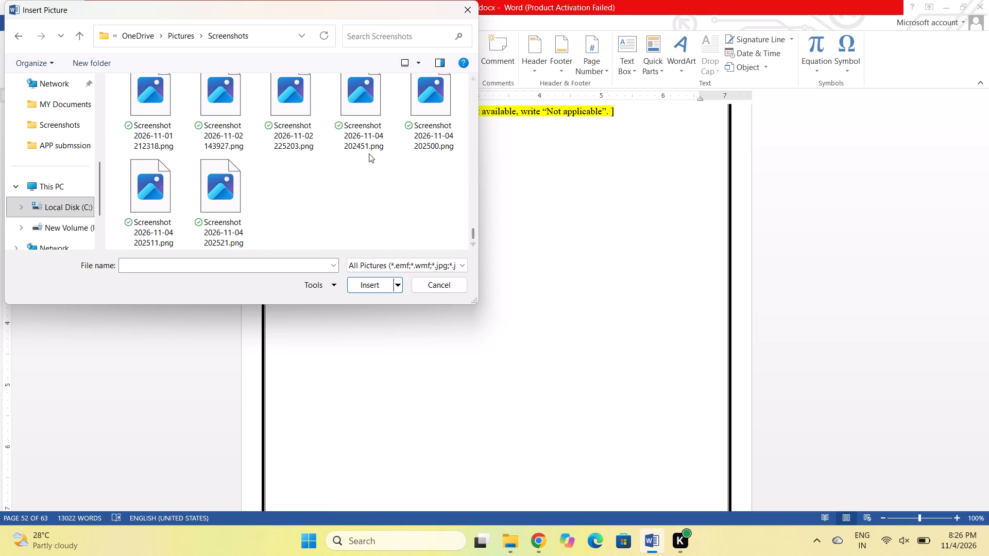
{"action": "left_click", "coordinate": [365, 100]}
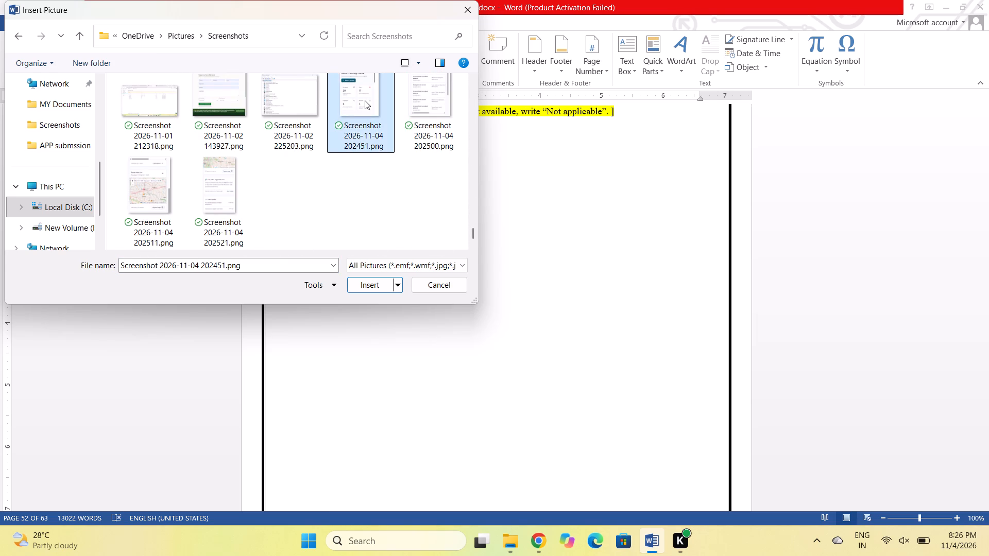
{"action": "left_click", "coordinate": [377, 279]}
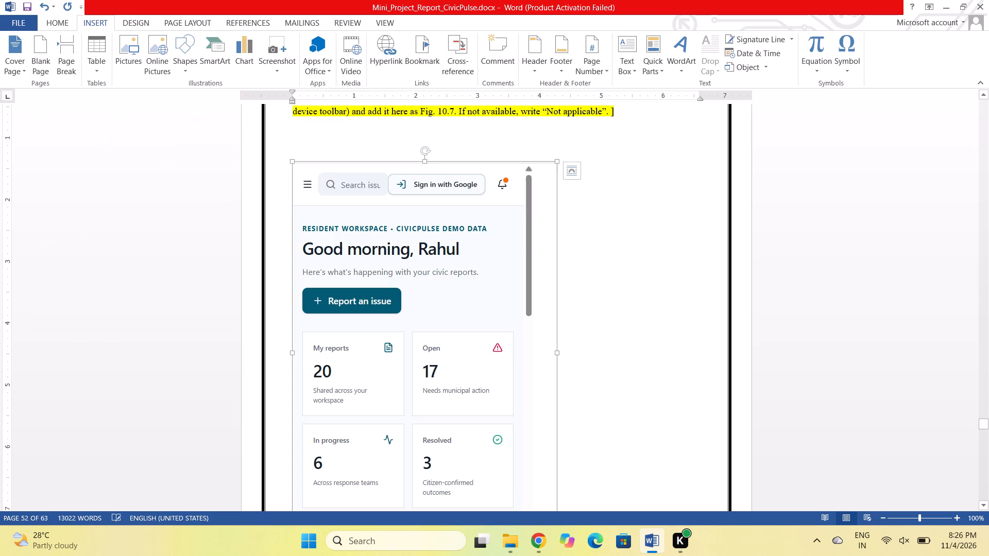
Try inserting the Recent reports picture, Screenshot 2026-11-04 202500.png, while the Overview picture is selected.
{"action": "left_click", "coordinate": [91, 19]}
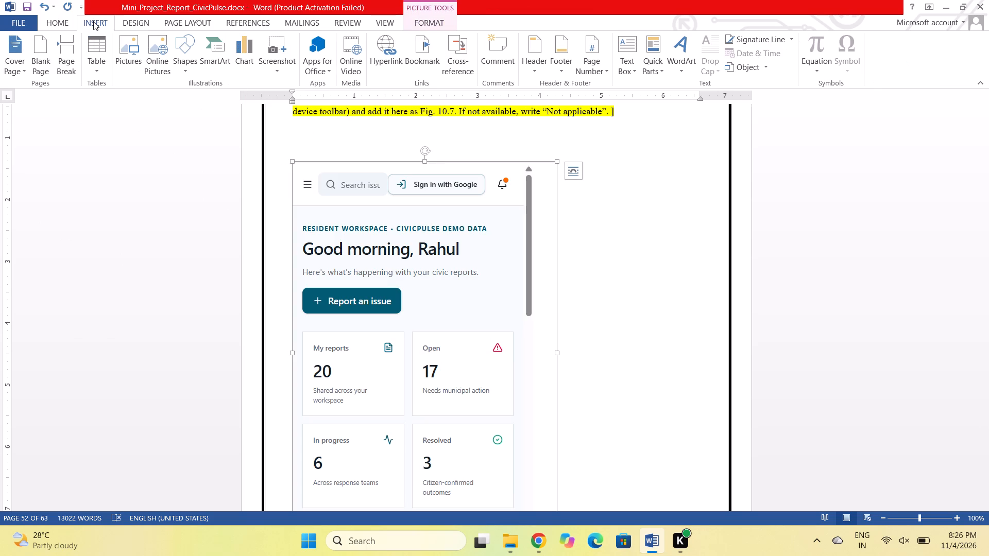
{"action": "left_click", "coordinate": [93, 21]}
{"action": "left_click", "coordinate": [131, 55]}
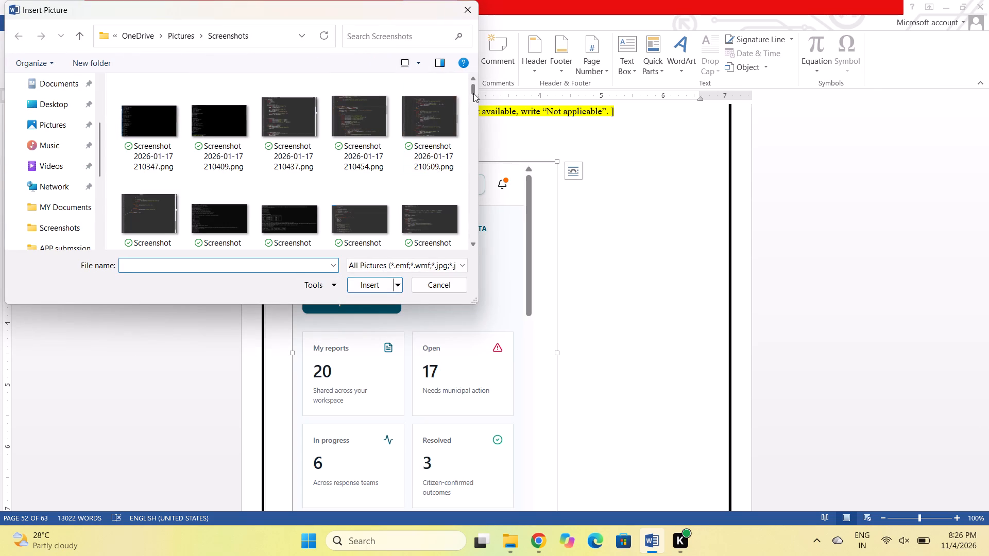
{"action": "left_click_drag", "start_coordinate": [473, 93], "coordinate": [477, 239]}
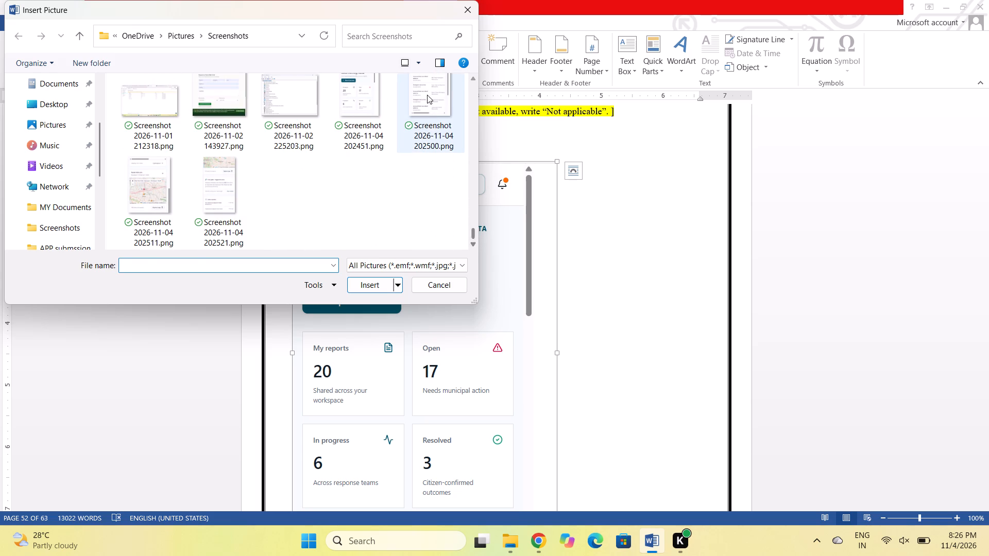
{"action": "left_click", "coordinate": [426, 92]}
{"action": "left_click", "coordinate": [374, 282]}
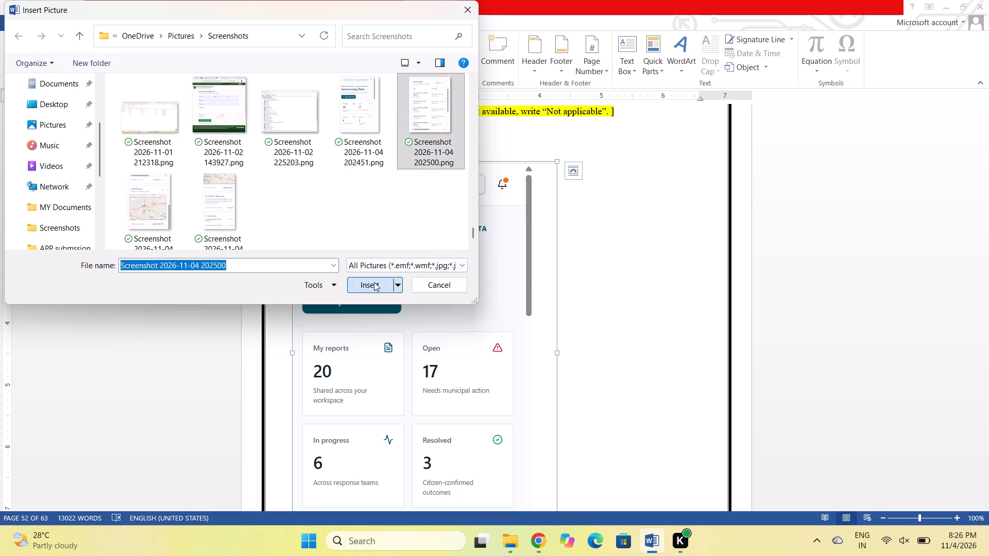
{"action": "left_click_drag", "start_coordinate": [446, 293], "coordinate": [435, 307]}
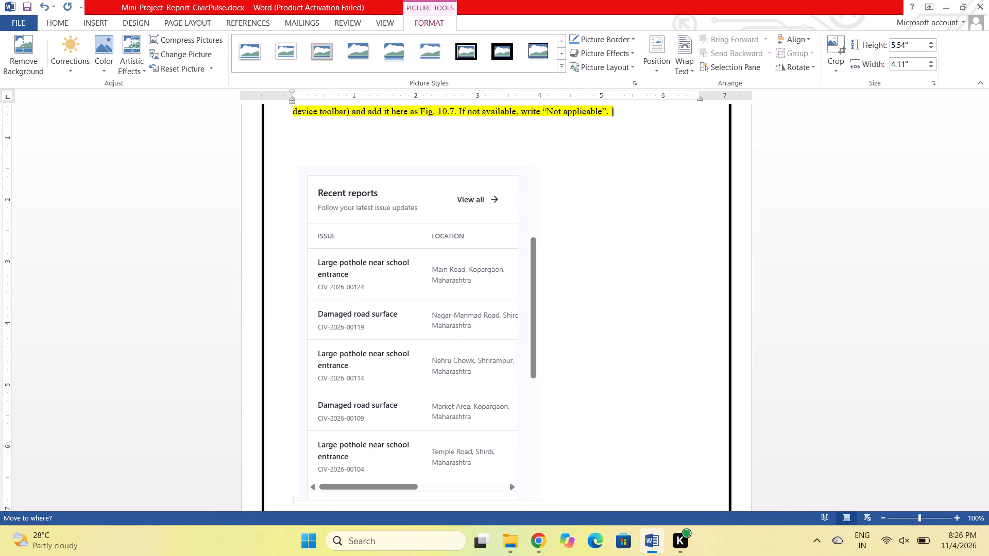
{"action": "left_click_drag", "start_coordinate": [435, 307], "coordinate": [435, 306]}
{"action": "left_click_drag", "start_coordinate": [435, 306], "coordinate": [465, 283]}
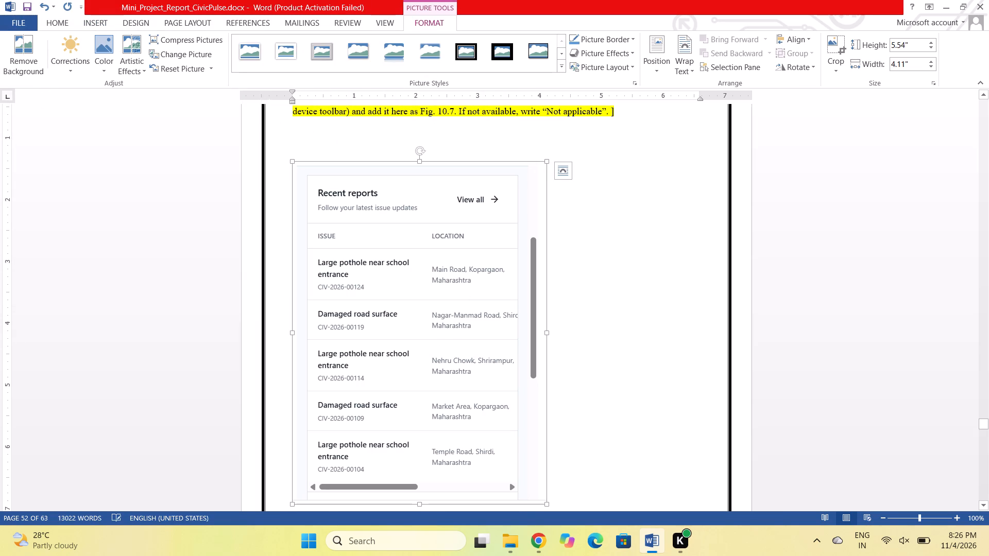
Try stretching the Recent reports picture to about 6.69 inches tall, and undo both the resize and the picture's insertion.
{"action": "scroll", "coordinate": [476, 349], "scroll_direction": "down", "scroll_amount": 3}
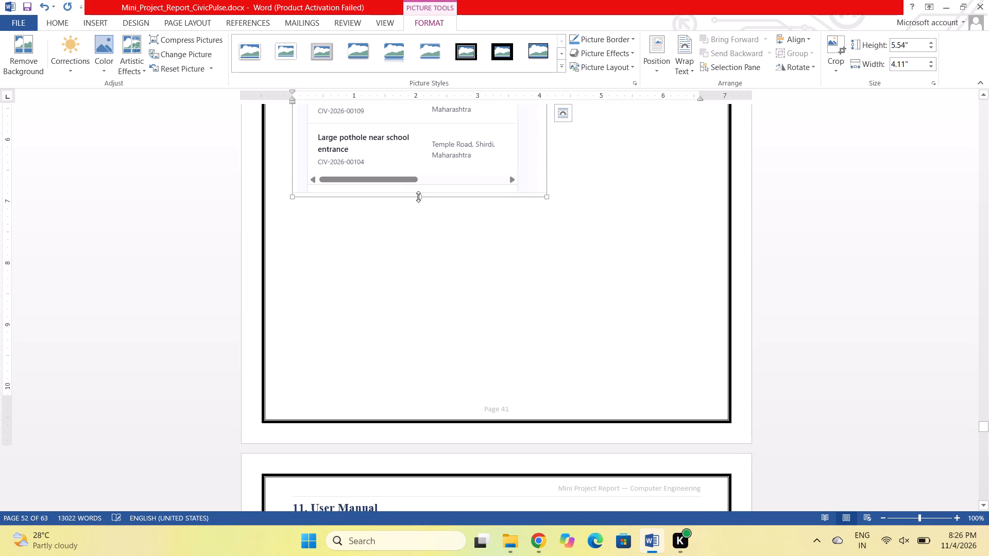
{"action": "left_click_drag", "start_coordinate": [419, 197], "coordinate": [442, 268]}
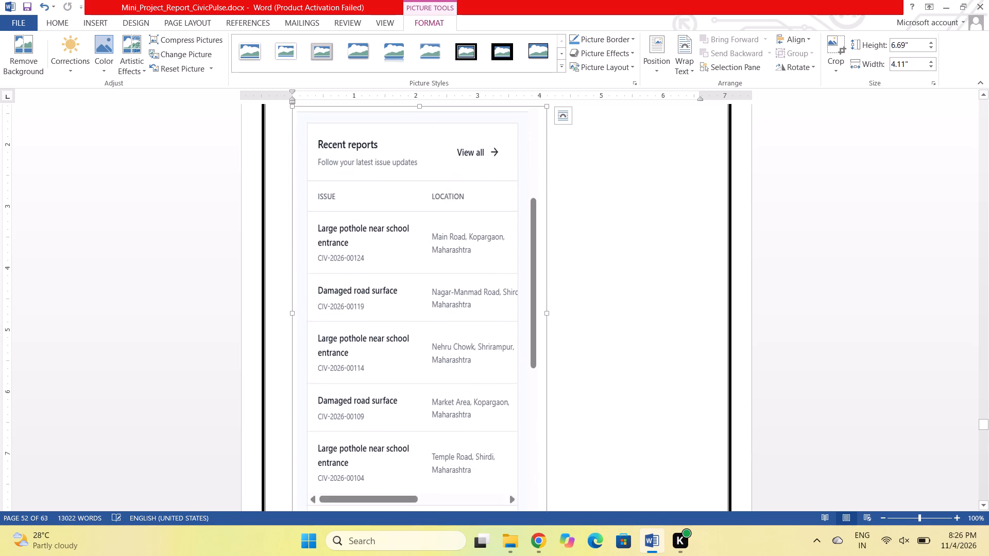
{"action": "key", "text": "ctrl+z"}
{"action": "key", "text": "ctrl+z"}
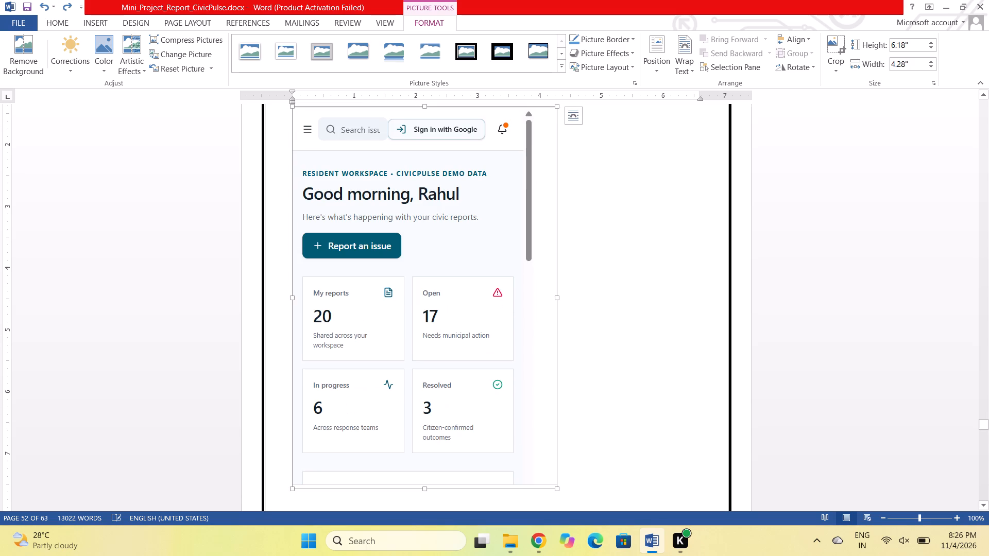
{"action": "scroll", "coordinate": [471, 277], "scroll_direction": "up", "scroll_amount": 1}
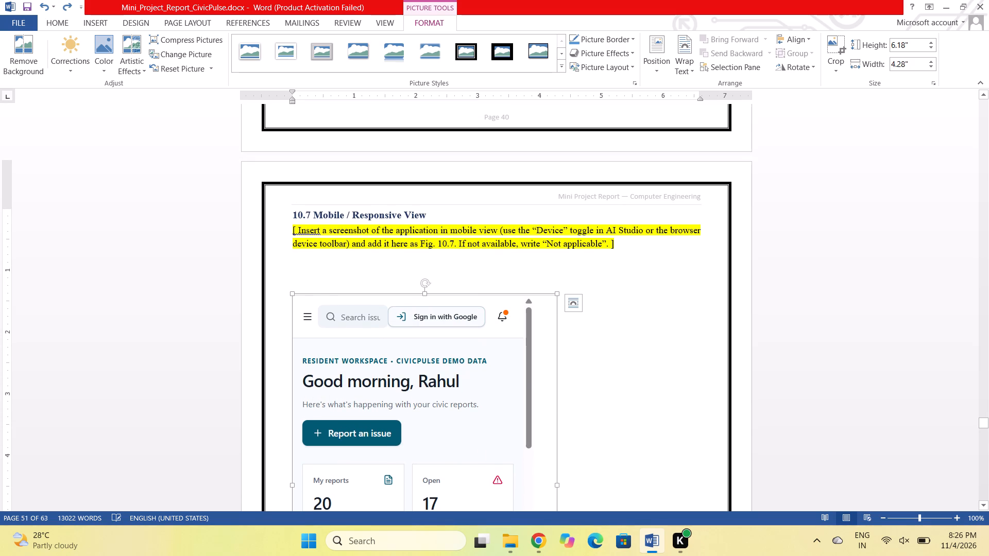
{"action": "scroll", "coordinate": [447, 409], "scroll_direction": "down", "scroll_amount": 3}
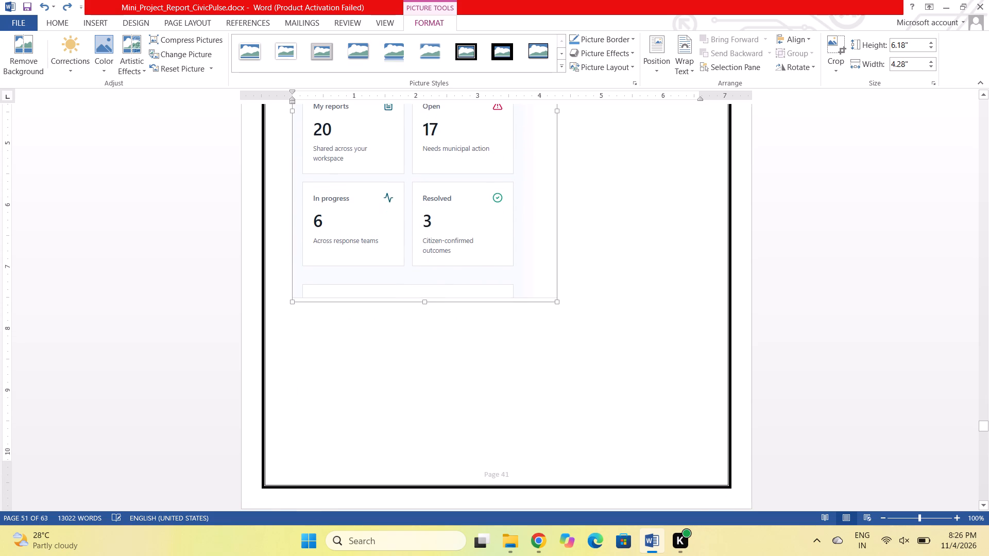
Reduce the Overview picture's height to about 3.49 inches, keeping its width at 4.28 inches.
{"action": "left_click_drag", "start_coordinate": [425, 302], "coordinate": [421, 177]}
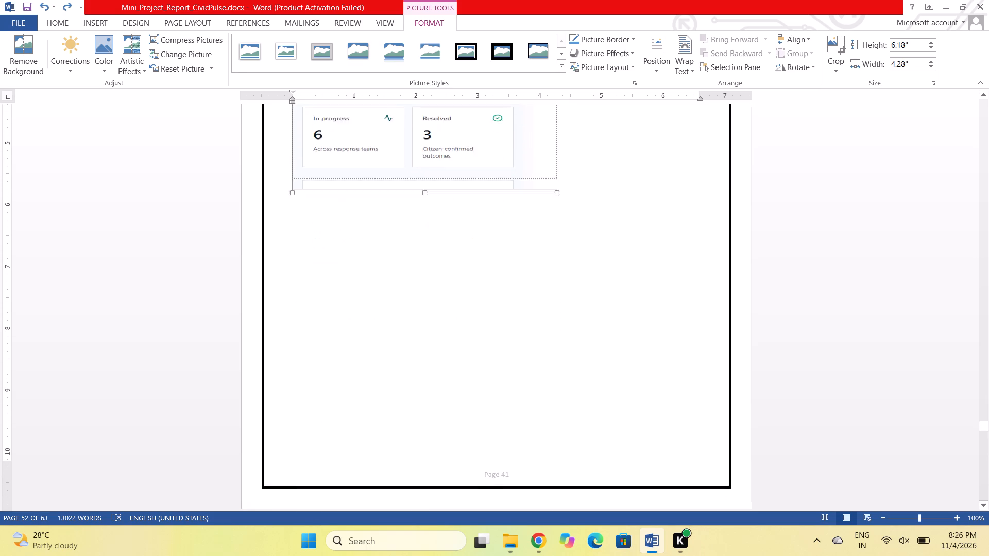
{"action": "left_click_drag", "start_coordinate": [421, 177], "coordinate": [422, 135]}
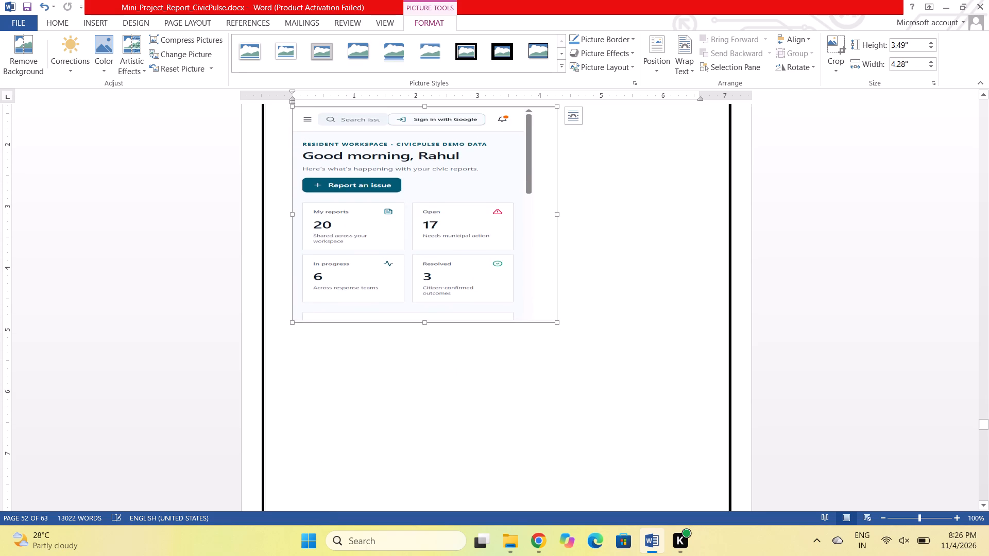
Insert the Recent reports picture, Screenshot 2026-11-04 202500.png from the Screenshots folder, in a new paragraph below the Overview picture.
{"action": "left_click", "coordinate": [570, 317]}
{"action": "key", "text": "Return"}
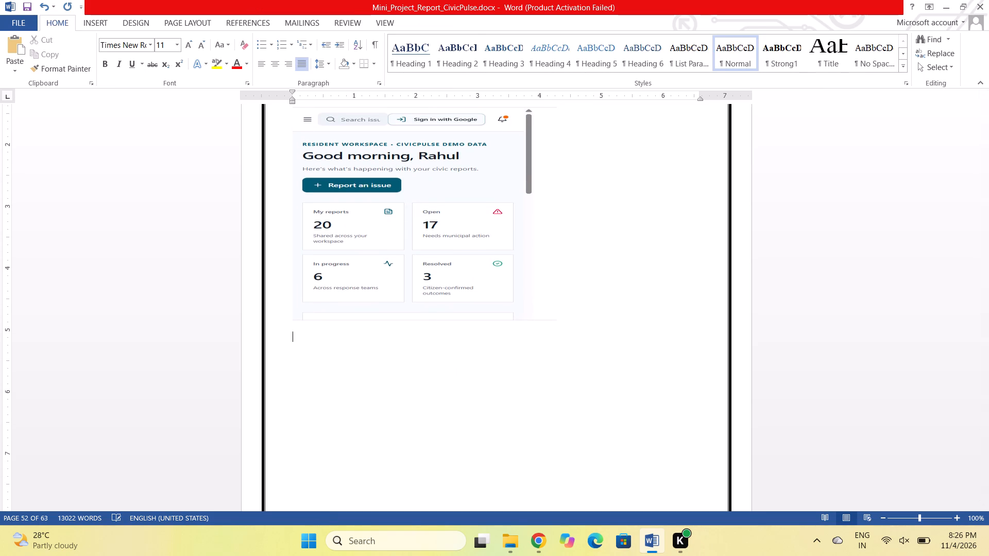
{"action": "left_click", "coordinate": [92, 24]}
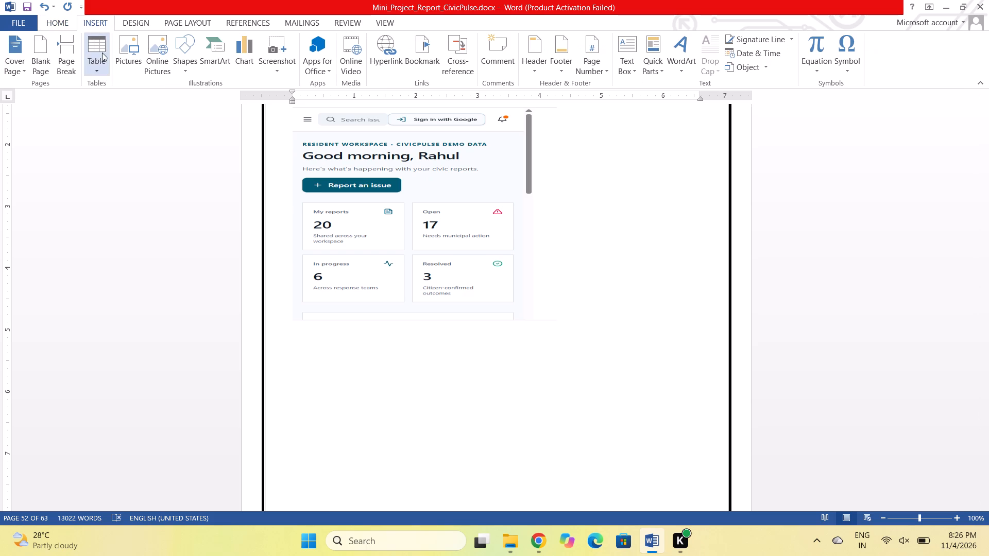
{"action": "left_click", "coordinate": [129, 61]}
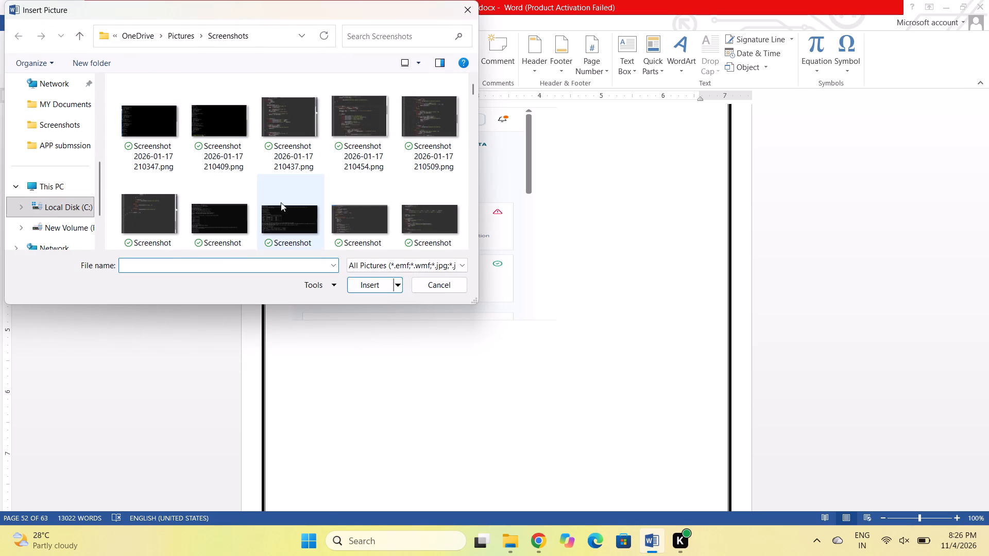
{"action": "left_click_drag", "start_coordinate": [475, 95], "coordinate": [476, 175]}
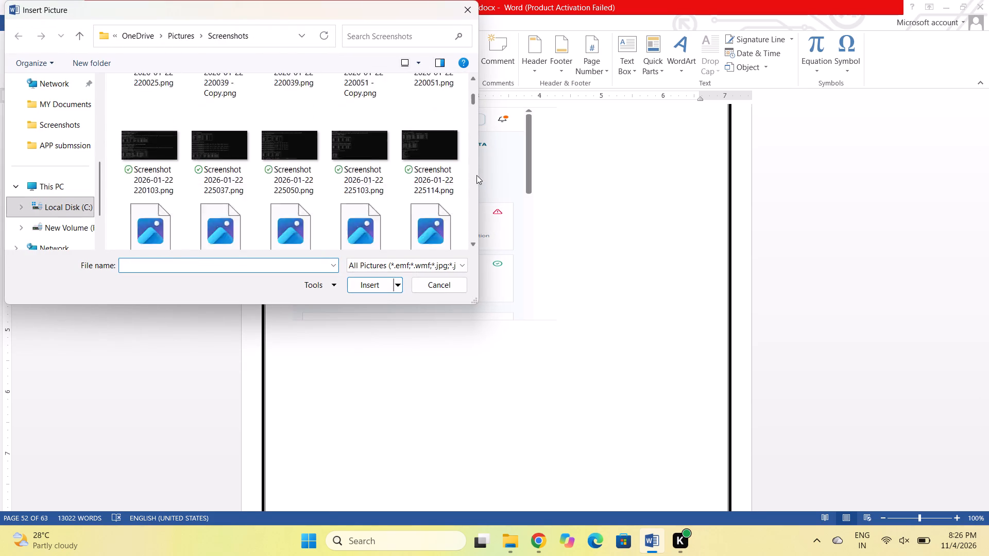
{"action": "left_click_drag", "start_coordinate": [472, 98], "coordinate": [475, 206]}
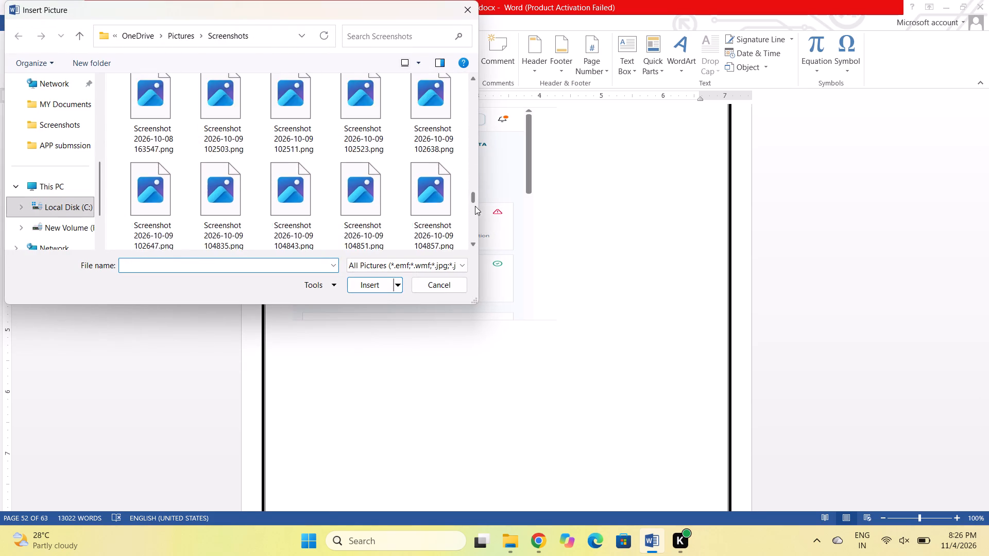
{"action": "left_click_drag", "start_coordinate": [475, 206], "coordinate": [475, 241]}
{"action": "left_click", "coordinate": [430, 124]}
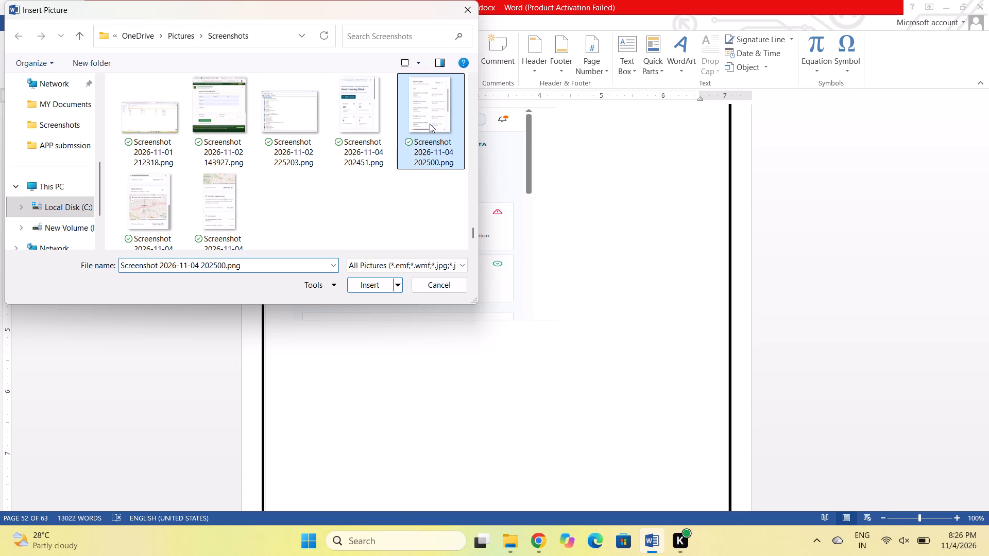
{"action": "left_click", "coordinate": [374, 284]}
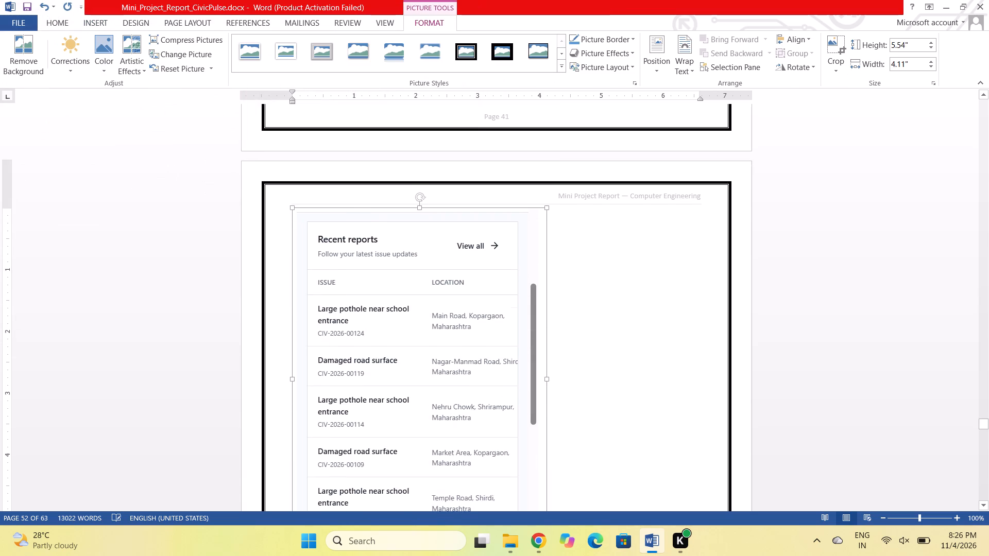
Remove the blank paragraph between the Overview and Recent reports pictures.
{"action": "scroll", "coordinate": [462, 325], "scroll_direction": "up", "scroll_amount": 4}
{"action": "scroll", "coordinate": [462, 325], "scroll_direction": "down", "scroll_amount": 1}
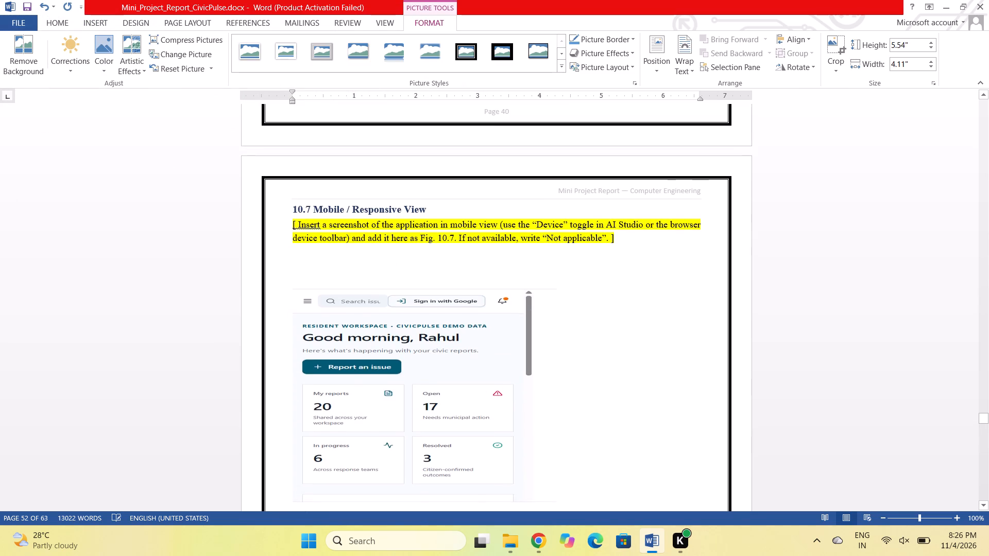
{"action": "scroll", "coordinate": [462, 325], "scroll_direction": "down", "scroll_amount": 3}
{"action": "left_click_drag", "start_coordinate": [461, 353], "coordinate": [450, 306]}
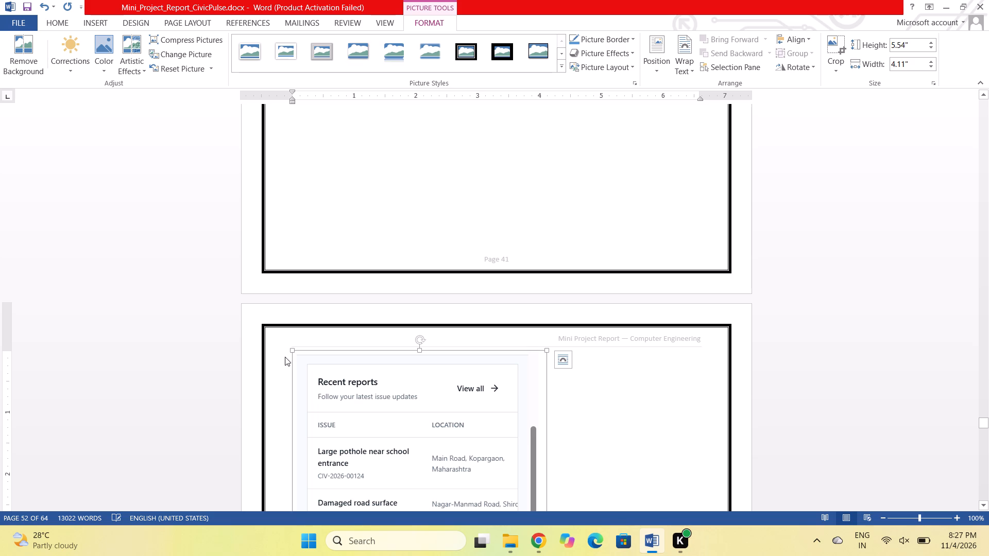
{"action": "left_click", "coordinate": [292, 361]}
{"action": "left_click", "coordinate": [287, 358]}
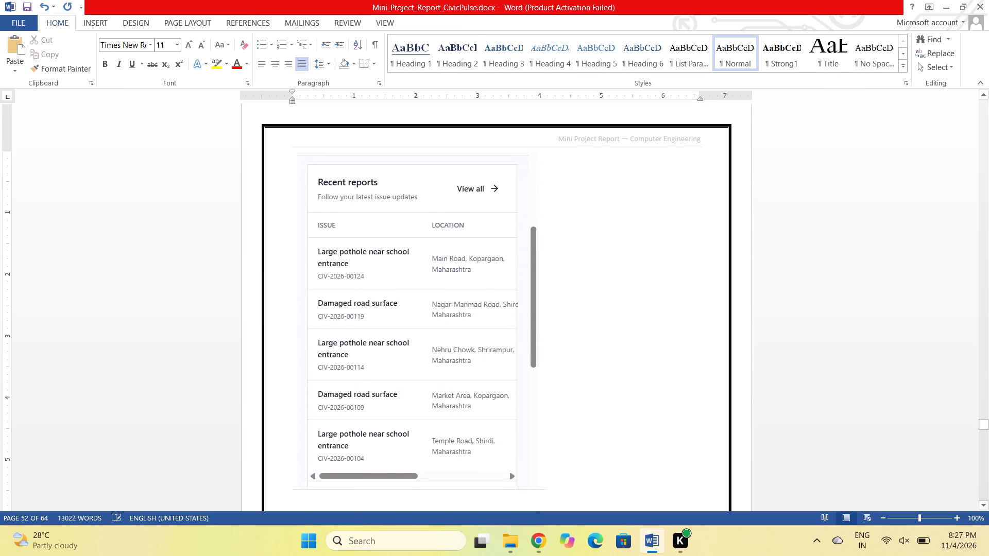
{"action": "key", "text": "BackSpace"}
Delete the blank paragraphs before the Overview picture so it directly follows the highlighted 10.7 placeholder.
{"action": "scroll", "coordinate": [287, 358], "scroll_direction": "up", "scroll_amount": 1}
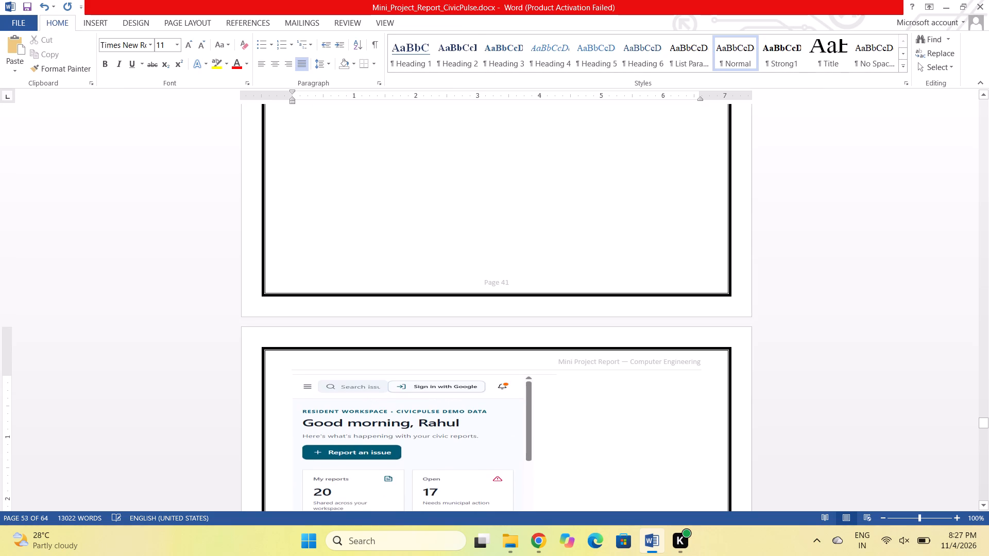
{"action": "scroll", "coordinate": [287, 358], "scroll_direction": "up", "scroll_amount": 3}
{"action": "scroll", "coordinate": [287, 358], "scroll_direction": "down", "scroll_amount": 3}
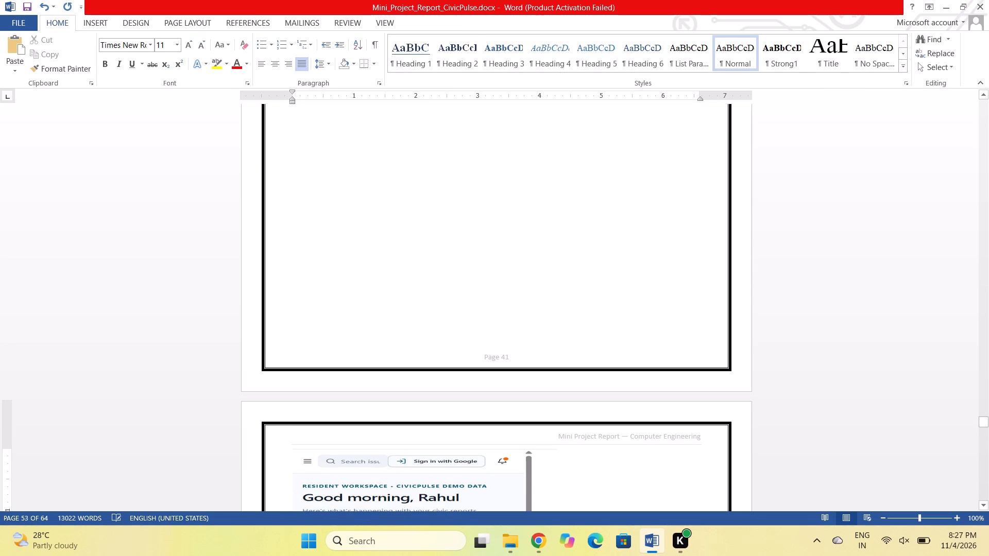
{"action": "left_click", "coordinate": [290, 476]}
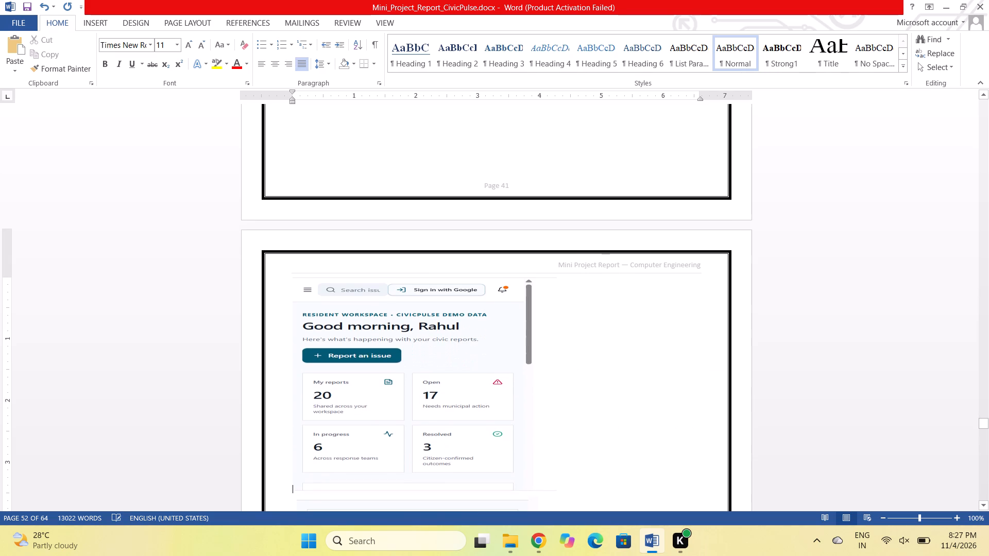
{"action": "key", "text": "BackSpace"}
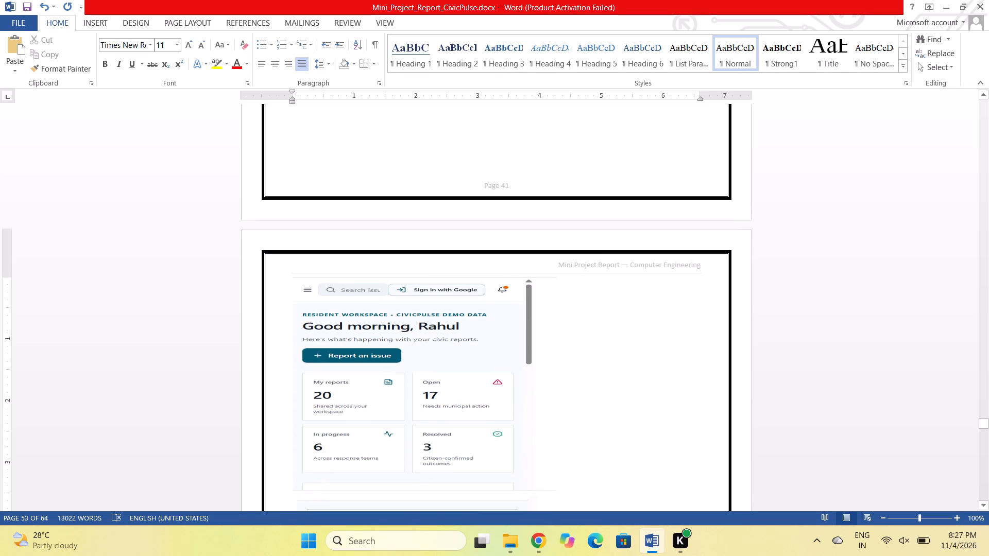
{"action": "left_click", "coordinate": [442, 369]}
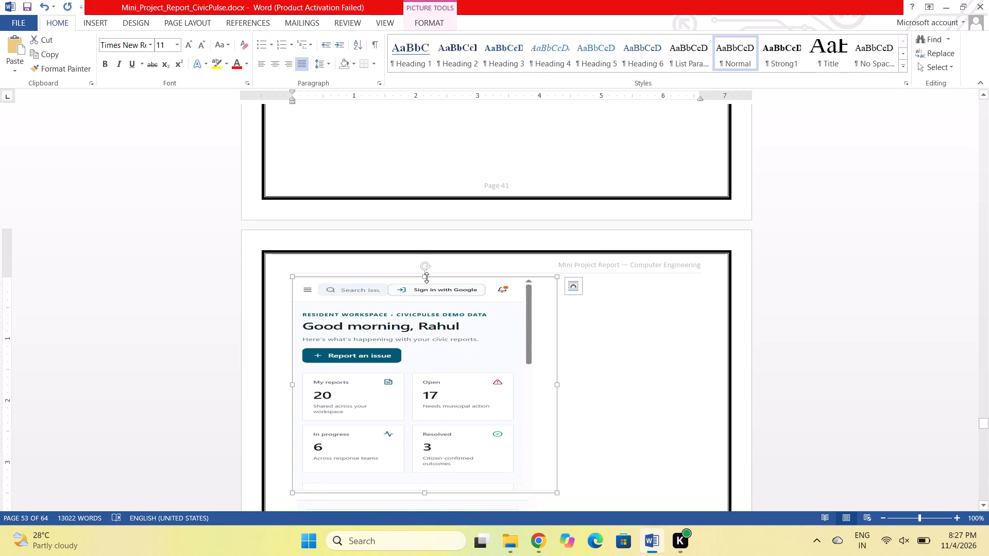
{"action": "left_click", "coordinate": [294, 291]}
{"action": "left_click", "coordinate": [288, 296]}
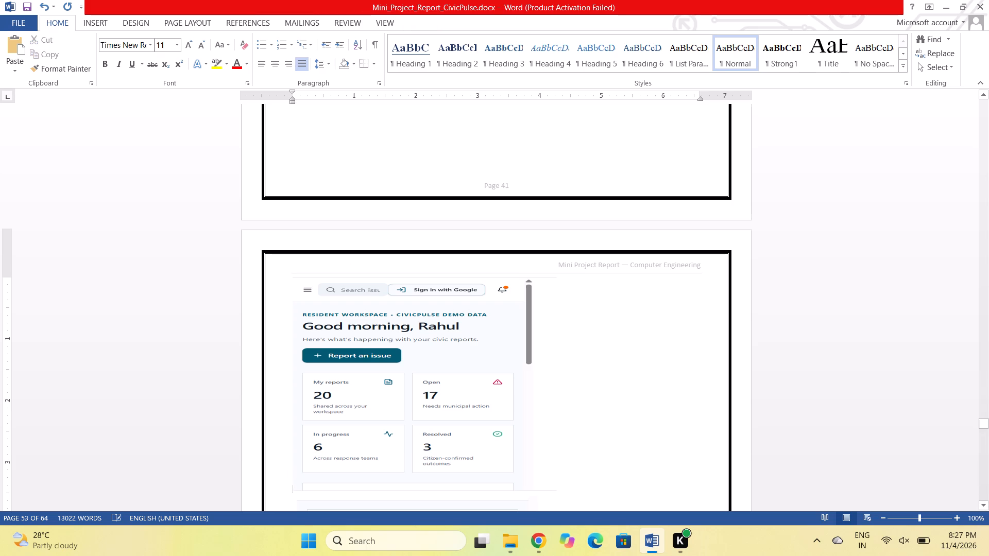
{"action": "left_click", "coordinate": [289, 296]}
{"action": "key", "text": "BackSpace"}
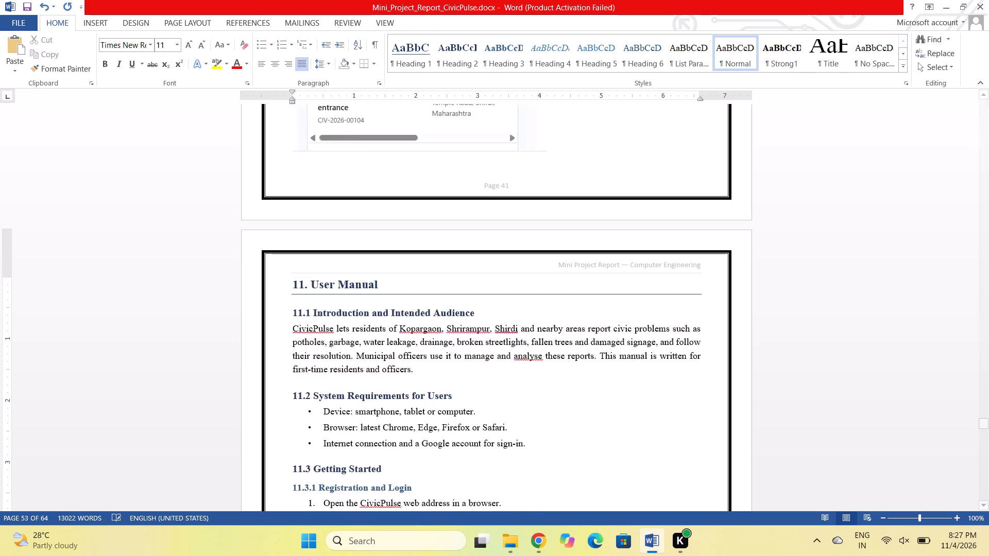
{"action": "key", "text": "BackSpace"}
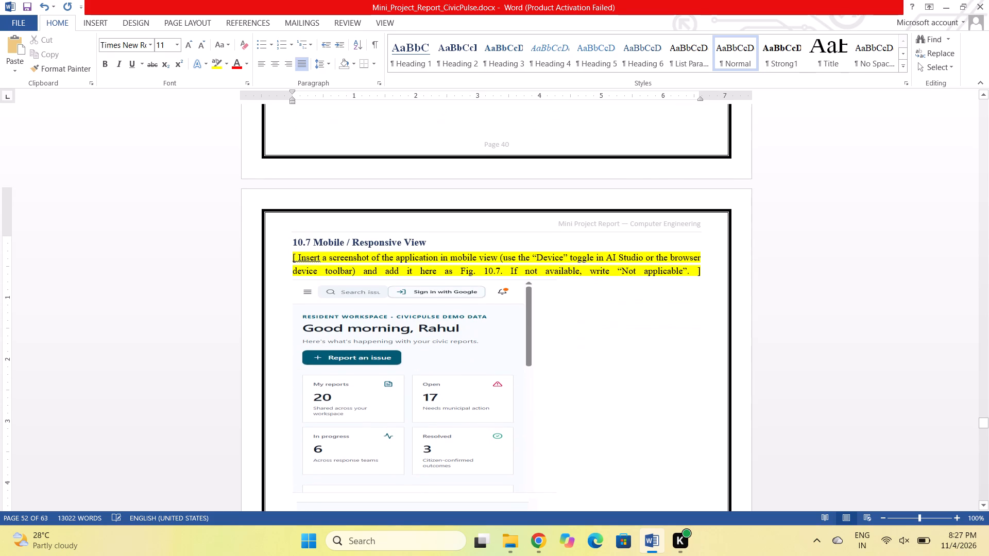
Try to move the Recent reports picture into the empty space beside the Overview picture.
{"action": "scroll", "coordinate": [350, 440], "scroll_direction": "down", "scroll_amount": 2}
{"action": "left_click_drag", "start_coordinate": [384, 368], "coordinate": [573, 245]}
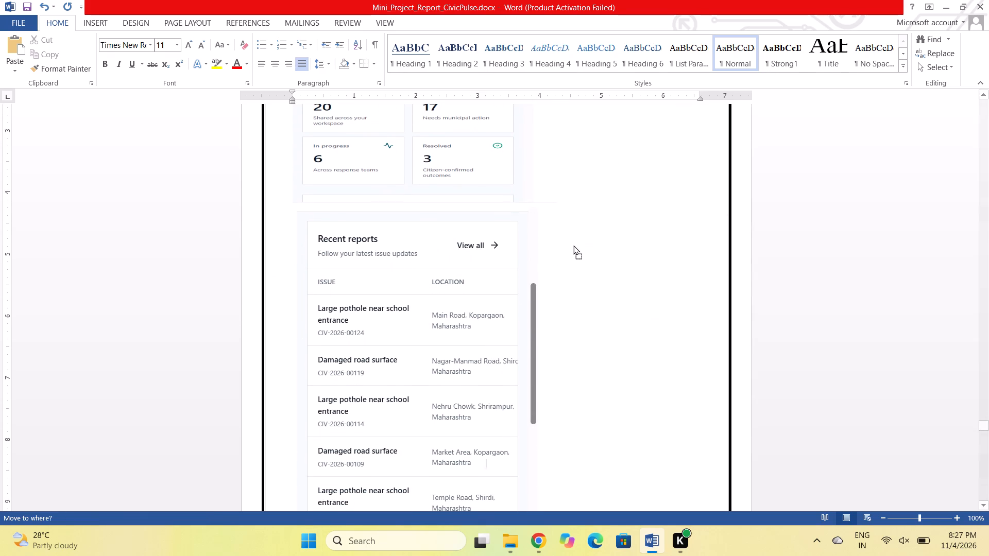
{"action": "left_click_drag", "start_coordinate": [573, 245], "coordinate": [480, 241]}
Draw a text box in the empty space beside the Overview picture, nearly as tall as the picture.
{"action": "left_click", "coordinate": [97, 23]}
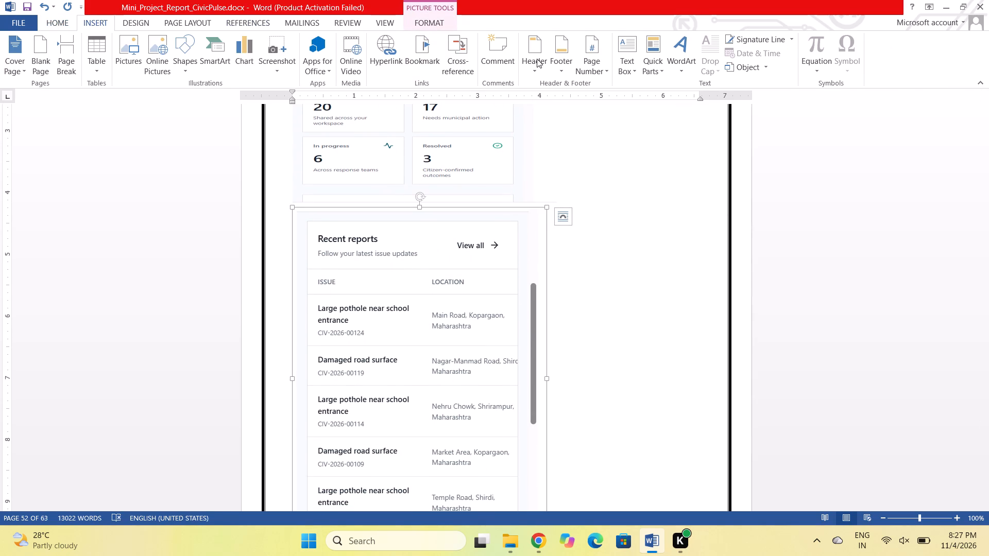
{"action": "left_click", "coordinate": [626, 60]}
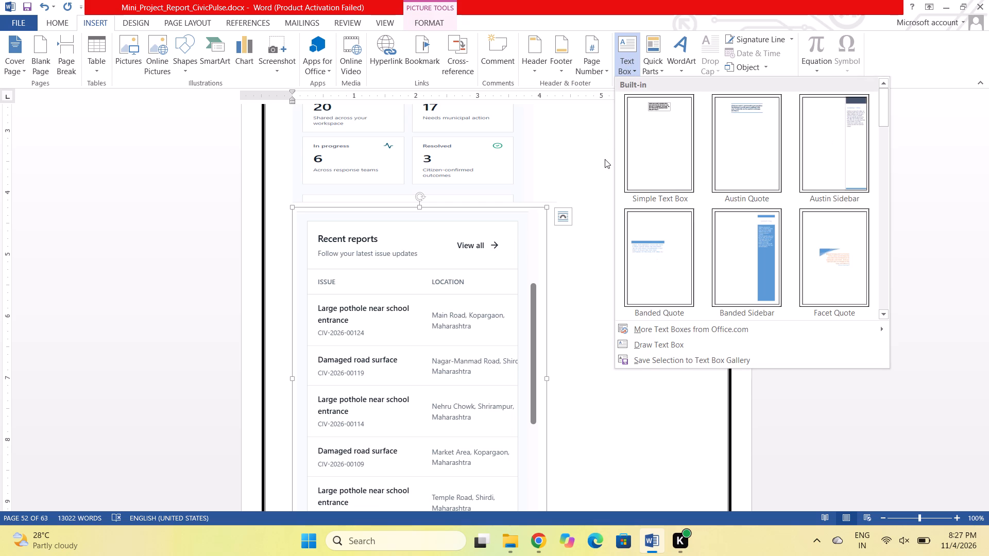
{"action": "left_click", "coordinate": [645, 345]}
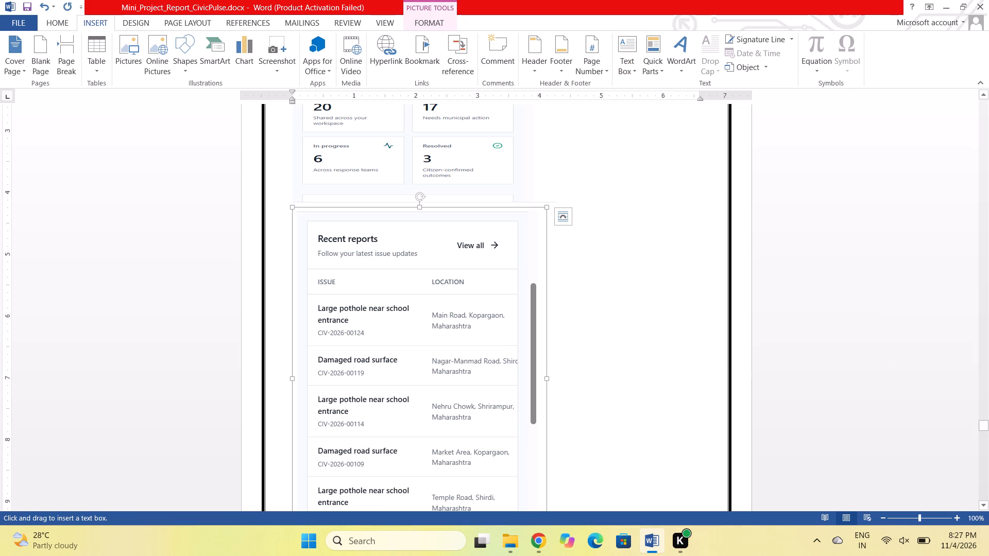
{"action": "scroll", "coordinate": [645, 345], "scroll_direction": "up", "scroll_amount": 2}
{"action": "left_click_drag", "start_coordinate": [556, 280], "coordinate": [717, 479]}
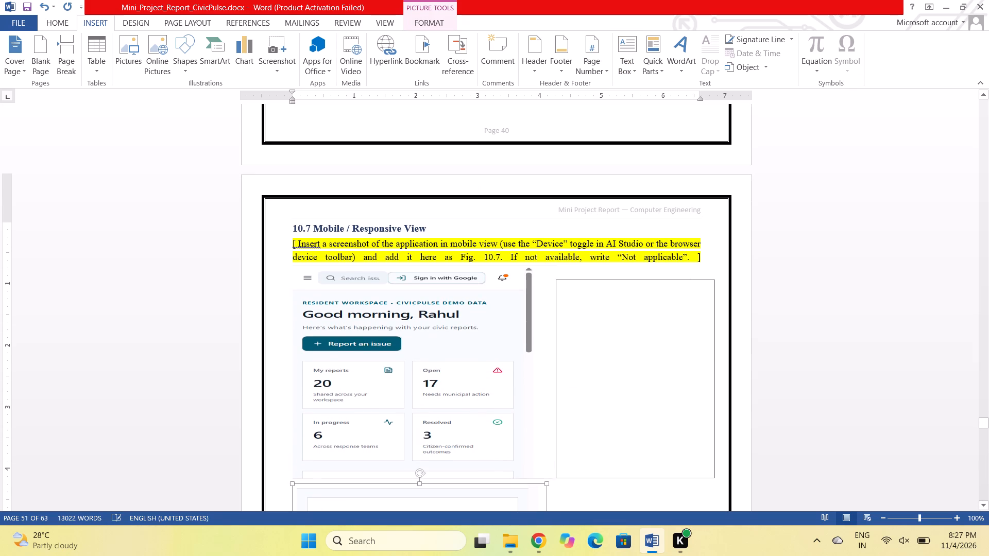
{"action": "left_click_drag", "start_coordinate": [717, 479], "coordinate": [720, 481]}
Paste a copy of the Recent reports picture into the text box beside the Overview picture.
{"action": "scroll", "coordinate": [458, 416], "scroll_direction": "down", "scroll_amount": 2}
{"action": "left_click_drag", "start_coordinate": [463, 371], "coordinate": [490, 266]}
{"action": "left_click", "coordinate": [490, 266]}
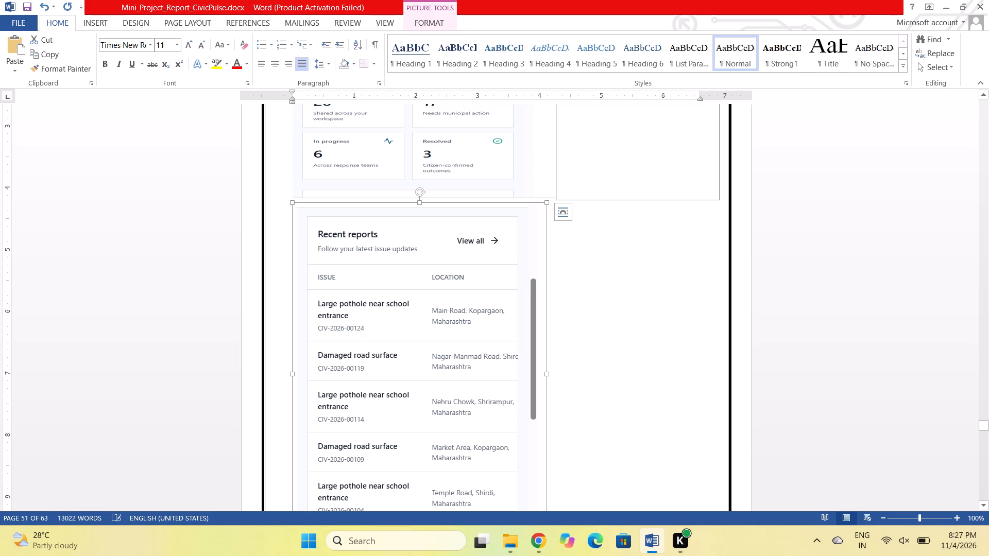
{"action": "key", "text": "ctrl+c"}
{"action": "scroll", "coordinate": [490, 266], "scroll_direction": "up", "scroll_amount": 2}
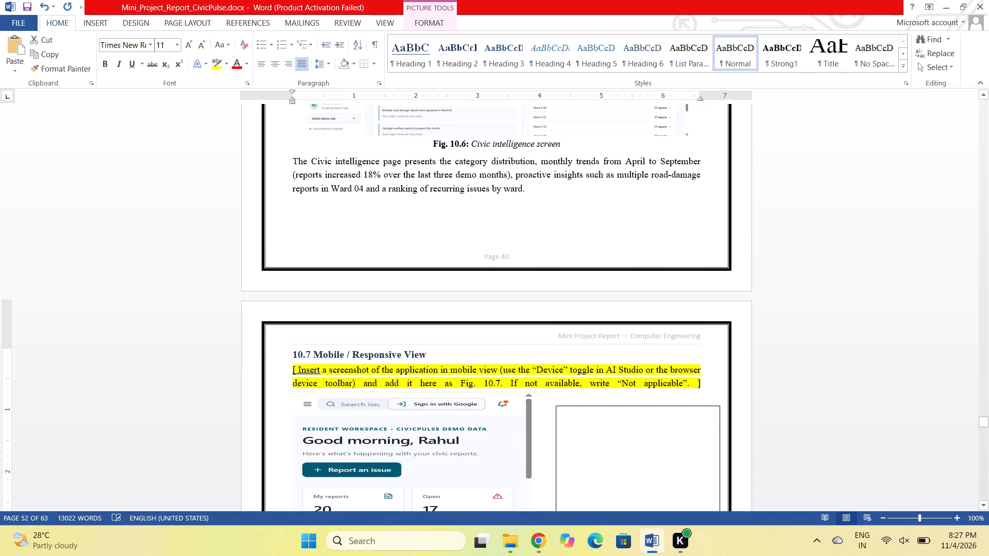
{"action": "left_click", "coordinate": [608, 442]}
{"action": "key", "text": "ctrl+v"}
Delete the original Recent reports picture below the Overview picture.
{"action": "scroll", "coordinate": [496, 473], "scroll_direction": "down", "scroll_amount": 2}
{"action": "left_click", "coordinate": [480, 429]}
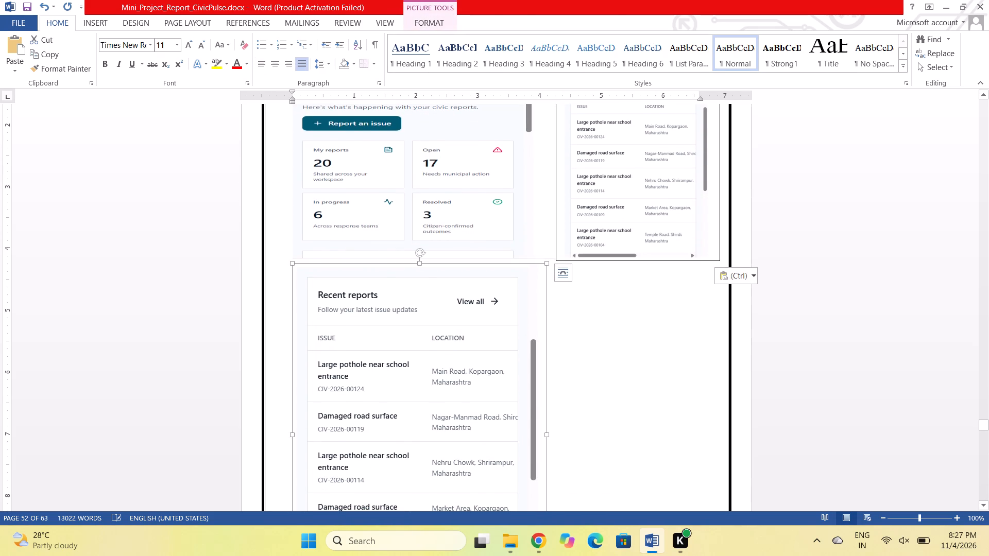
{"action": "key", "text": "Delete"}
Shrink the Overview picture proportionally from its corner to leave a gap before the text box.
{"action": "scroll", "coordinate": [425, 214], "scroll_direction": "up", "scroll_amount": 1}
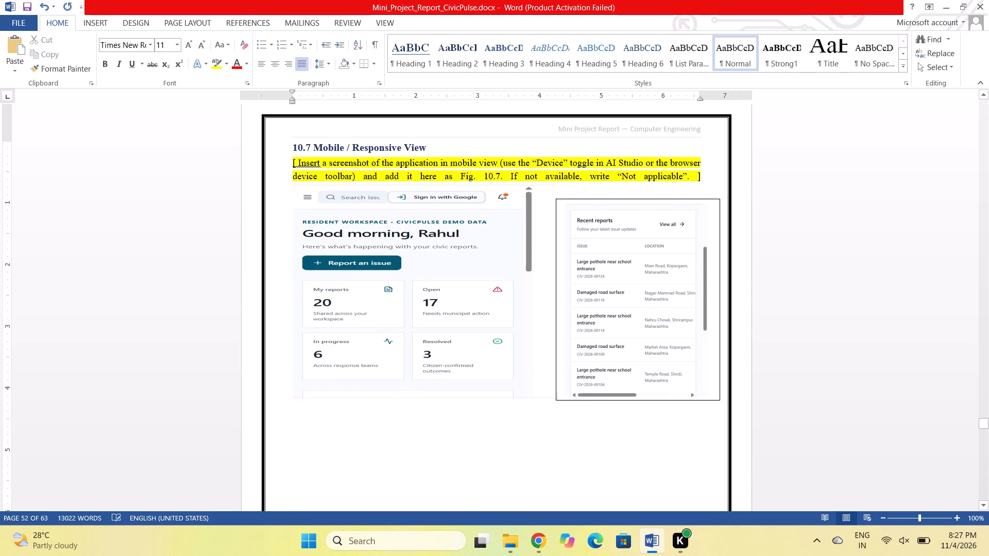
{"action": "left_click", "coordinate": [427, 274]}
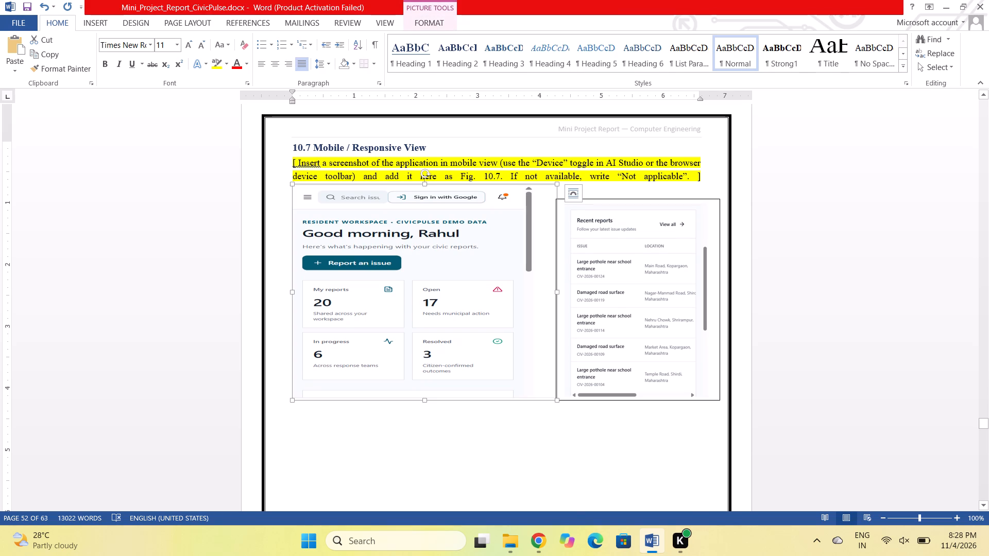
{"action": "left_click_drag", "start_coordinate": [425, 379], "coordinate": [380, 392]}
{"action": "left_click_drag", "start_coordinate": [379, 355], "coordinate": [335, 347]}
{"action": "left_click_drag", "start_coordinate": [557, 183], "coordinate": [480, 219]}
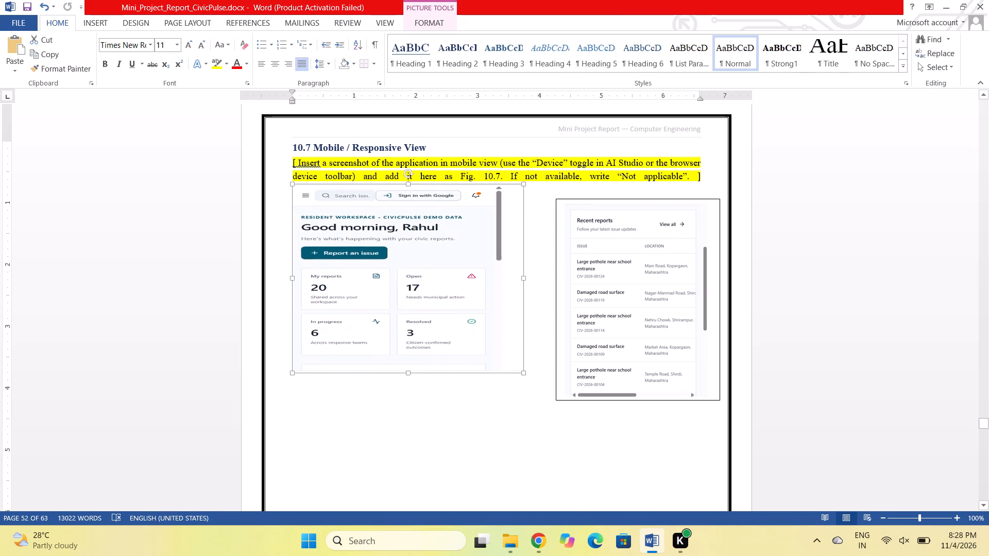
Shrink the Overview picture slightly further to widen the gap before the text box.
{"action": "left_click_drag", "start_coordinate": [480, 219], "coordinate": [517, 268]}
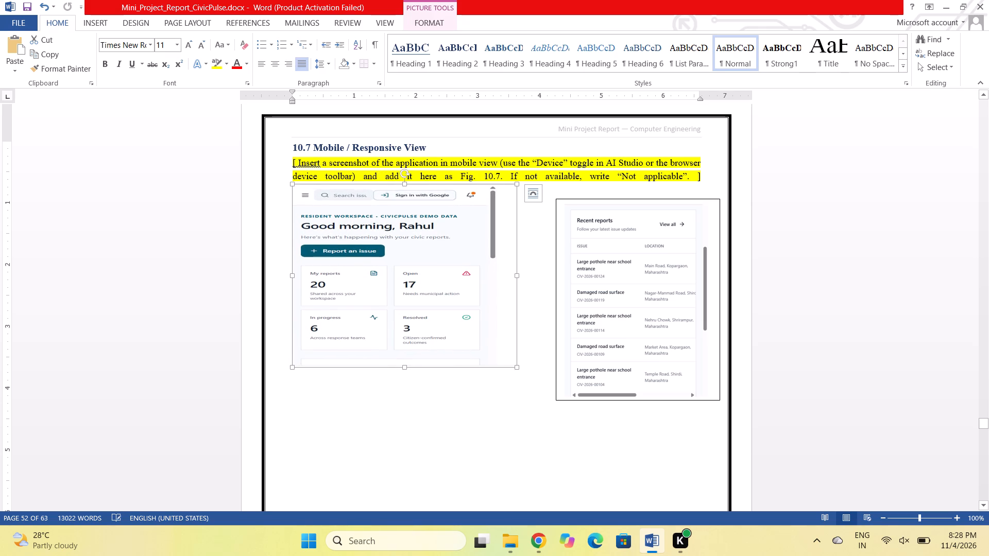
{"action": "left_click_drag", "start_coordinate": [413, 196], "coordinate": [419, 238]}
Move the Recent reports picture out of its text box into the body line directly beside the Overview picture.
{"action": "left_click_drag", "start_coordinate": [591, 241], "coordinate": [573, 217]}
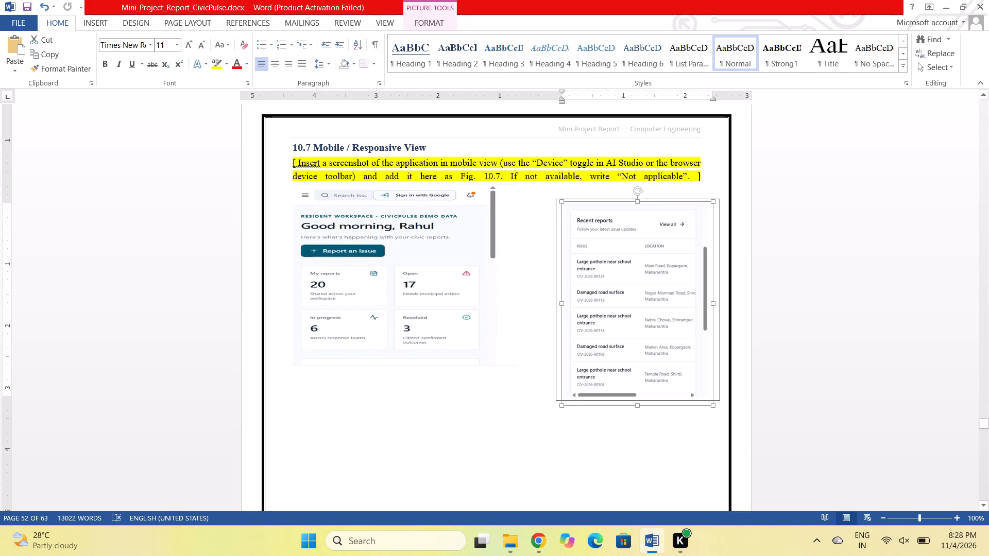
{"action": "left_click_drag", "start_coordinate": [646, 205], "coordinate": [635, 193]}
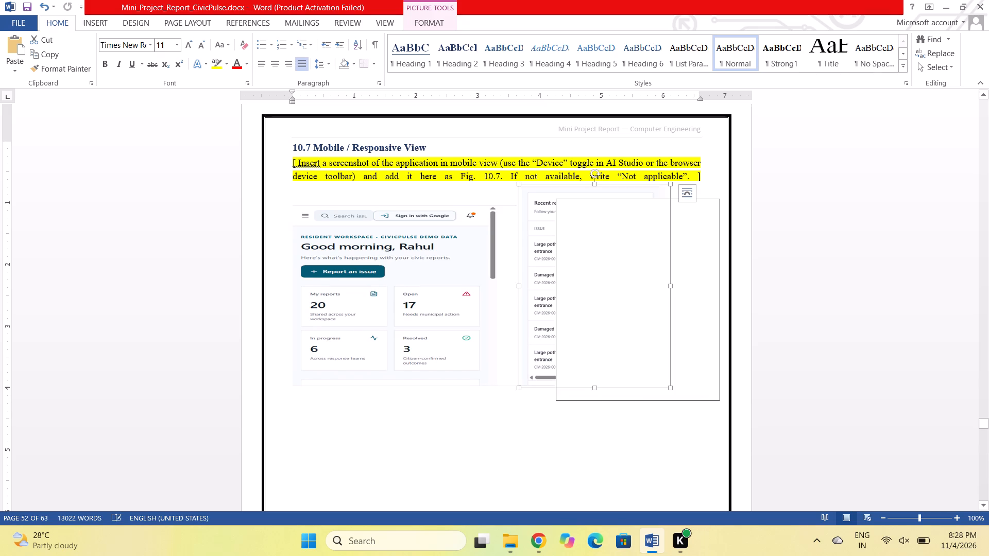
Remove the emptied text box overlapping the Recent reports picture.
{"action": "left_click", "coordinate": [610, 247]}
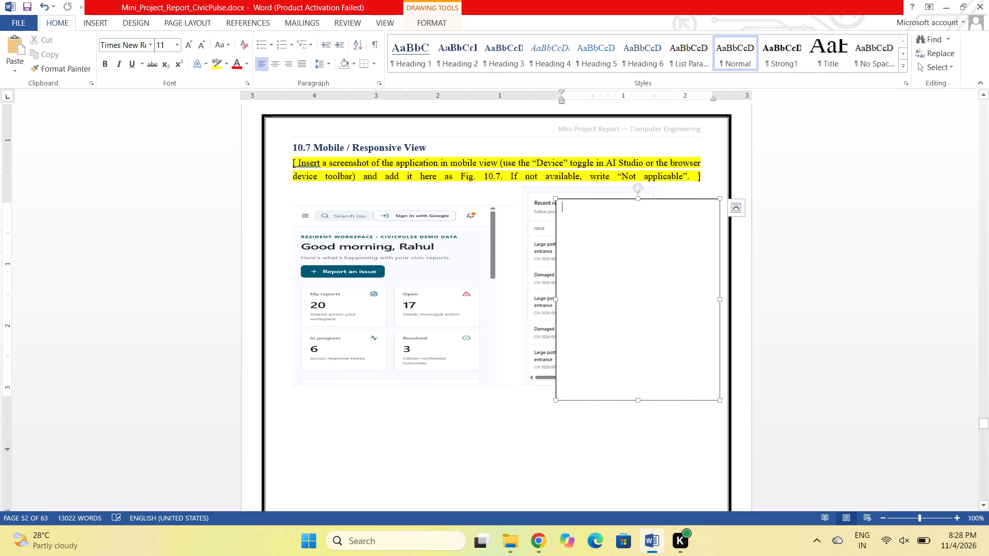
{"action": "key", "text": "BackSpace"}
{"action": "key", "text": "Delete"}
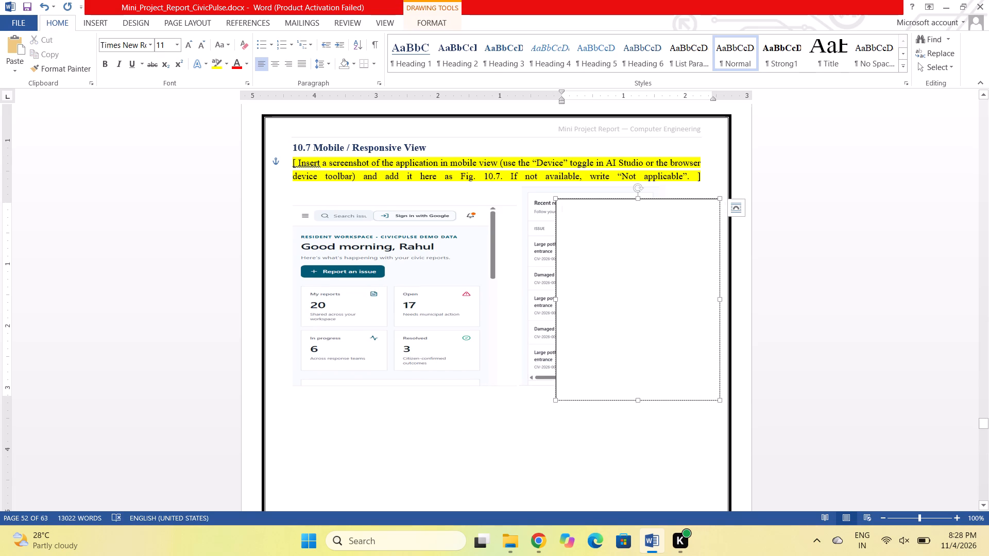
{"action": "right_click", "coordinate": [653, 198]}
{"action": "left_click", "coordinate": [677, 212]}
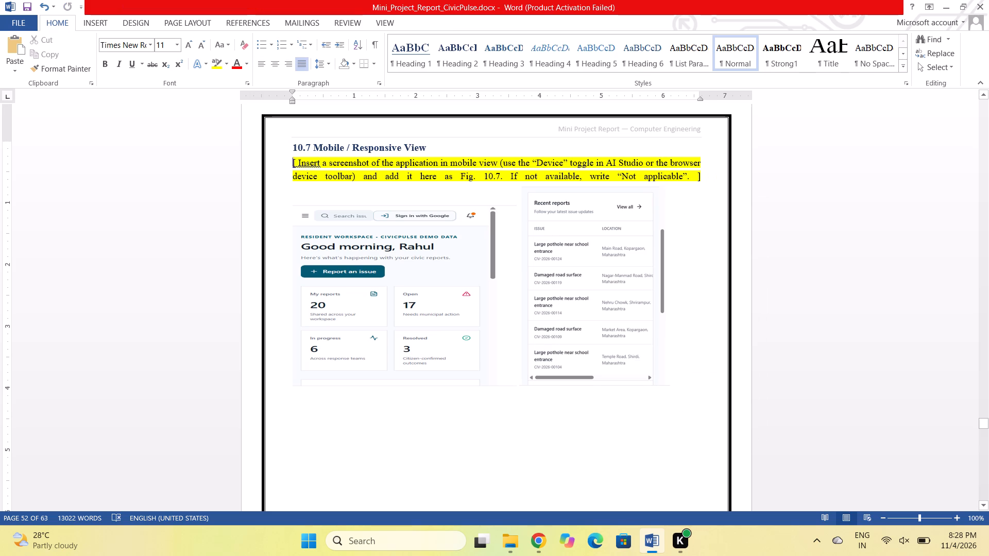
Widen the Recent reports picture slightly, keeping its height and leaving it beside the Overview picture.
{"action": "left_click", "coordinate": [588, 293]}
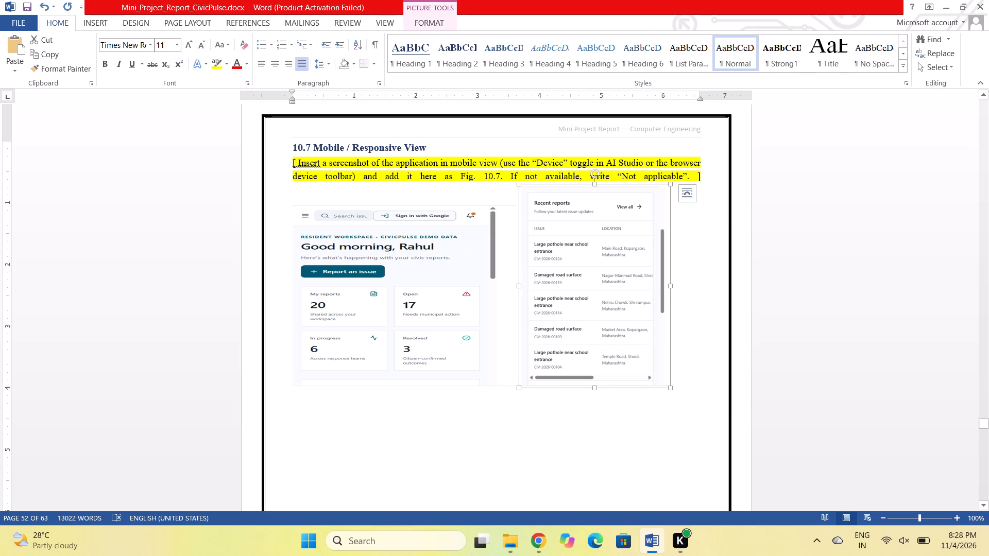
{"action": "left_click_drag", "start_coordinate": [671, 286], "coordinate": [689, 291]}
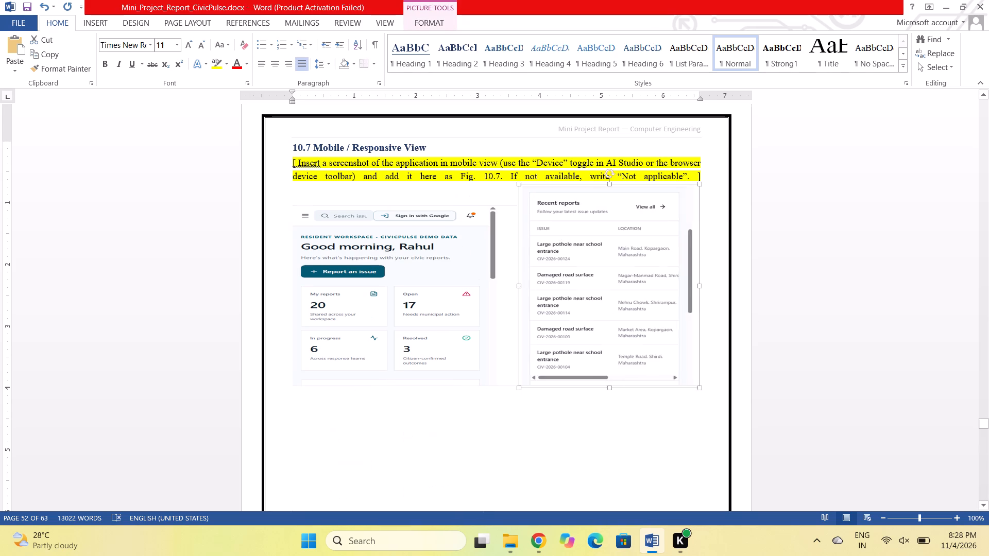
{"action": "left_click_drag", "start_coordinate": [689, 291], "coordinate": [679, 277]}
Stretch the Overview picture taller so its top edge nearly lines up with the Recent reports picture.
{"action": "left_click", "coordinate": [423, 300]}
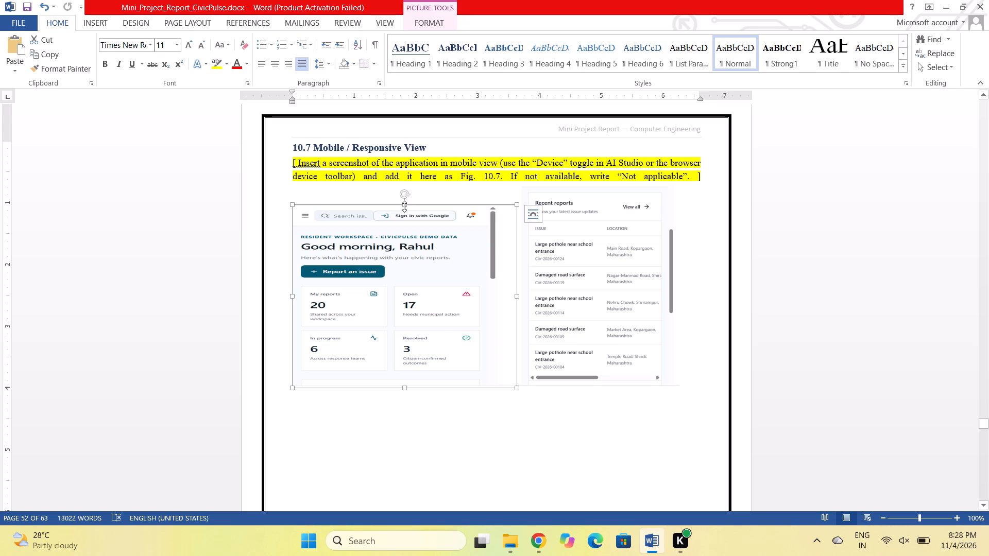
{"action": "left_click_drag", "start_coordinate": [404, 206], "coordinate": [404, 189]}
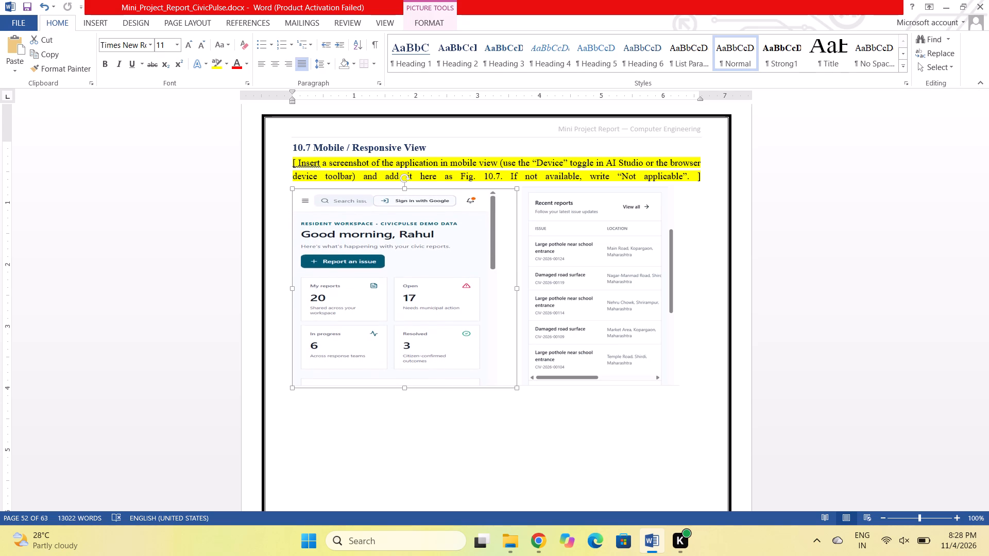
{"action": "left_click_drag", "start_coordinate": [404, 189], "coordinate": [403, 189]}
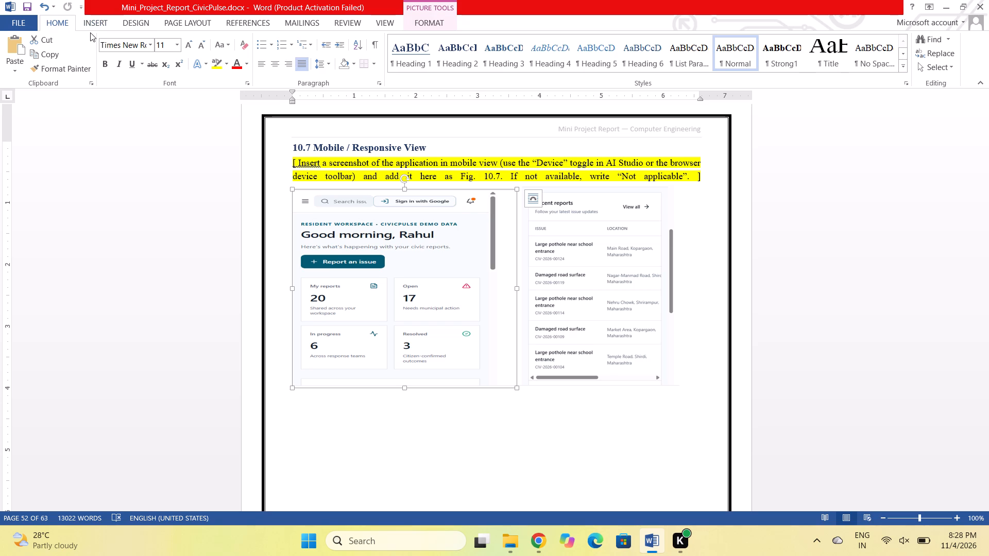
Draw a text box about 3.15 inches wide and 4.76 inches tall in the empty space below the Overview picture.
{"action": "left_click", "coordinate": [90, 32]}
{"action": "left_click", "coordinate": [94, 31]}
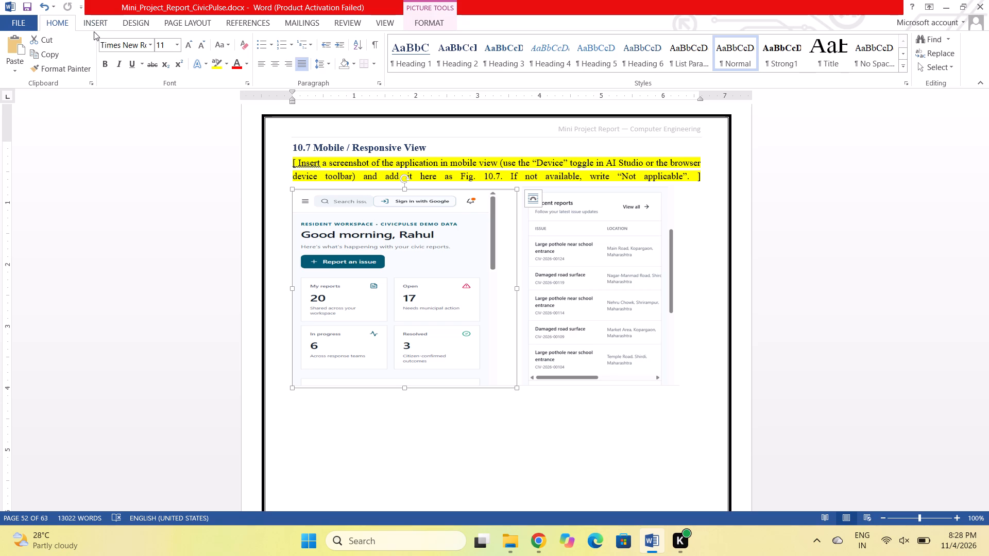
{"action": "left_click", "coordinate": [96, 22]}
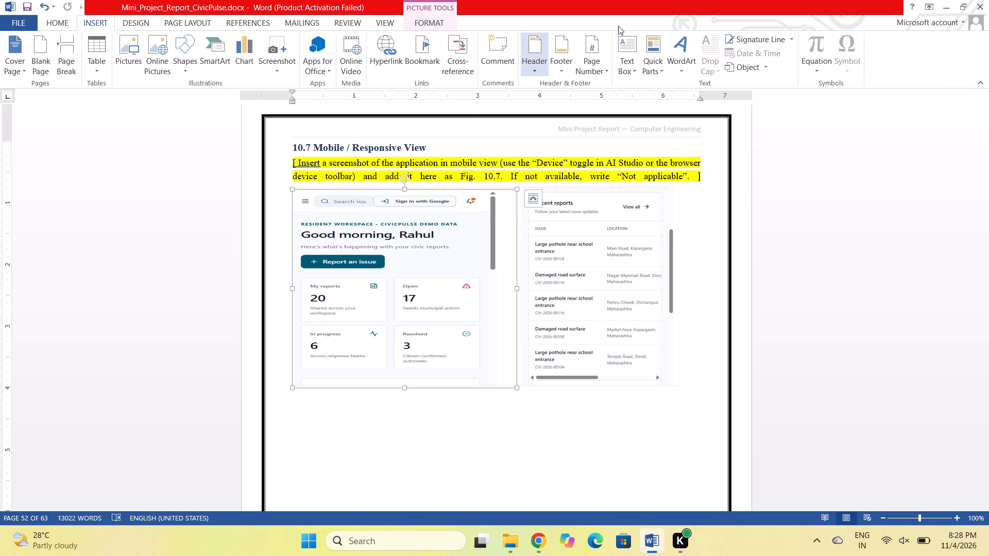
{"action": "left_click", "coordinate": [627, 55]}
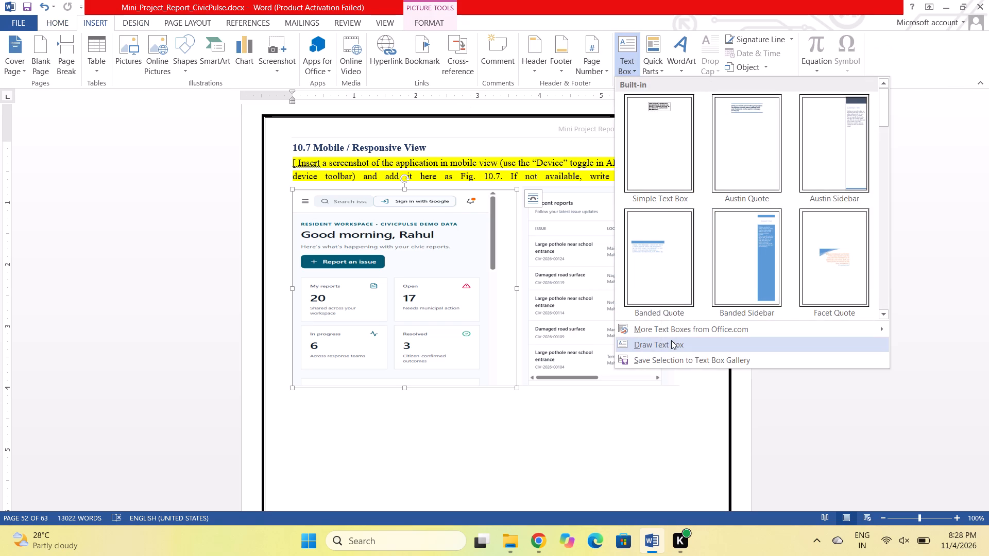
{"action": "left_click", "coordinate": [671, 340]}
{"action": "scroll", "coordinate": [514, 325], "scroll_direction": "down", "scroll_amount": 1}
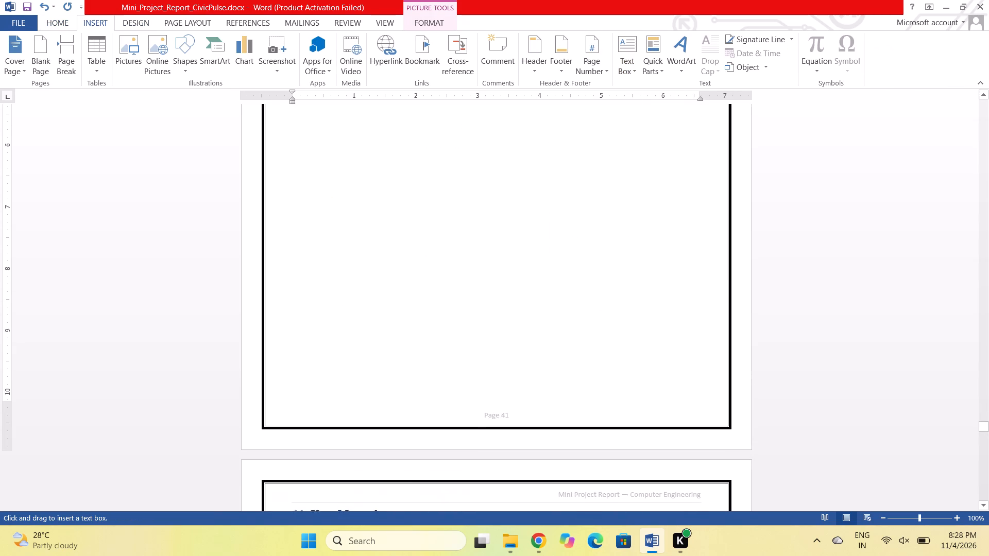
{"action": "scroll", "coordinate": [514, 325], "scroll_direction": "down", "scroll_amount": 1}
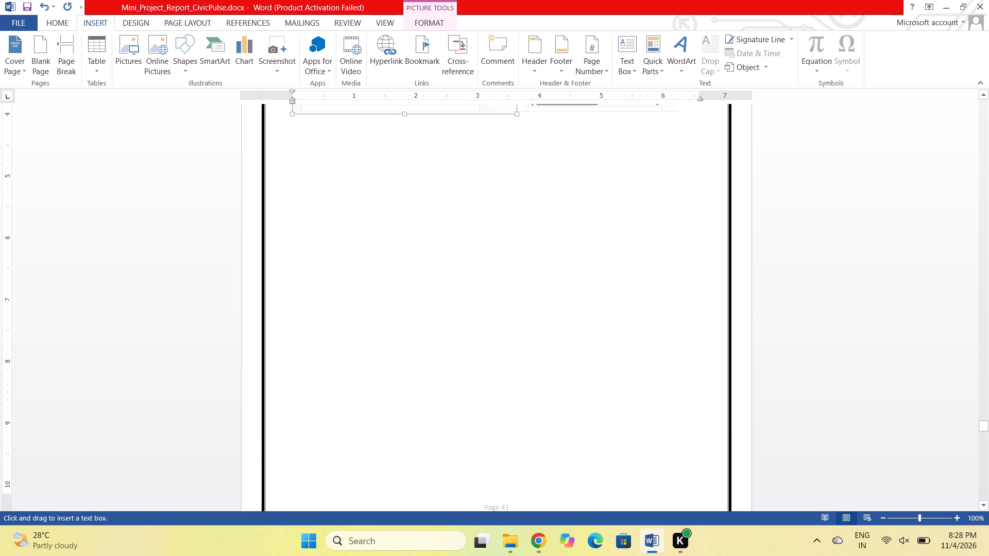
{"action": "left_click_drag", "start_coordinate": [308, 151], "coordinate": [503, 322]}
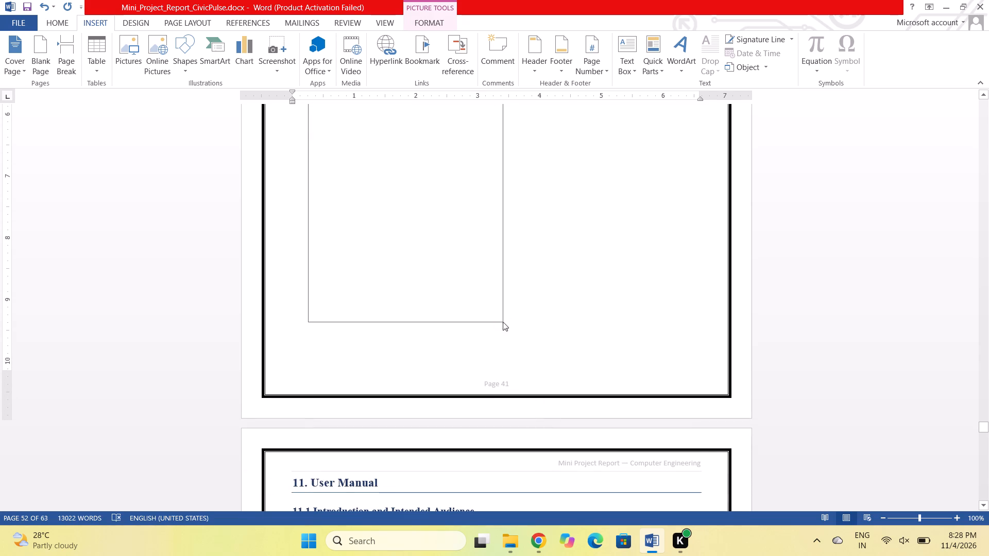
Insert the picture Screenshot 2026-11-04 202511.png from the Screenshots folder into the new text box.
{"action": "scroll", "coordinate": [503, 322], "scroll_direction": "up", "scroll_amount": 1}
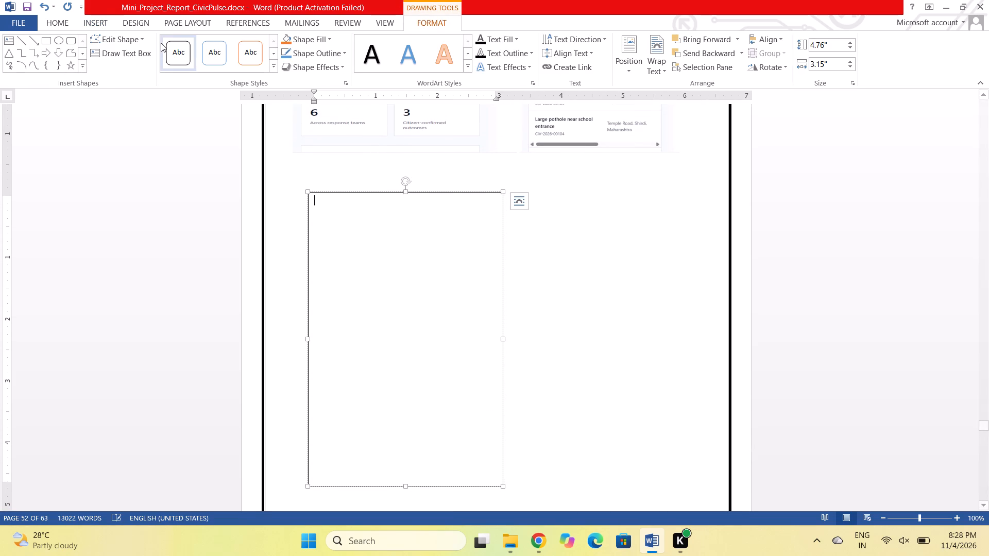
{"action": "left_click", "coordinate": [84, 27]}
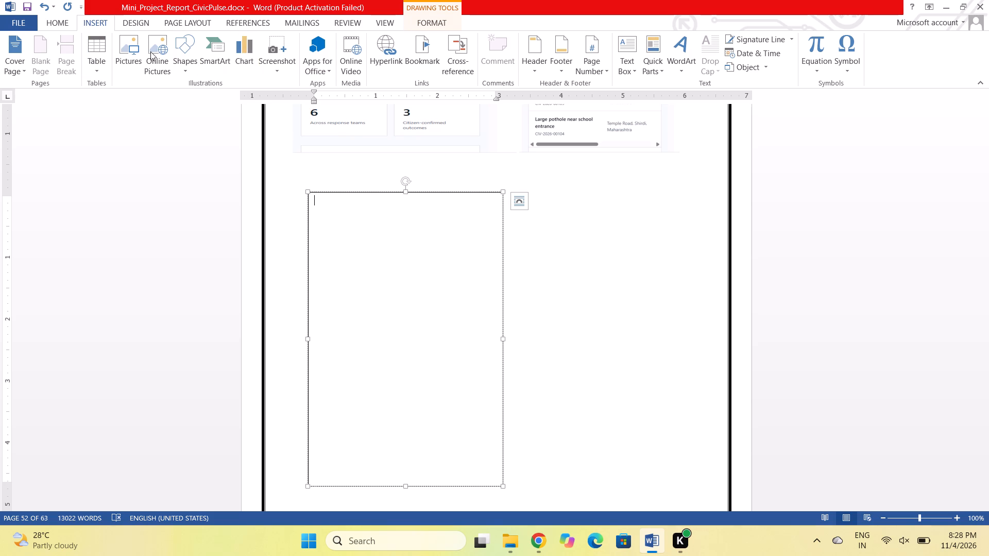
{"action": "left_click", "coordinate": [127, 61]}
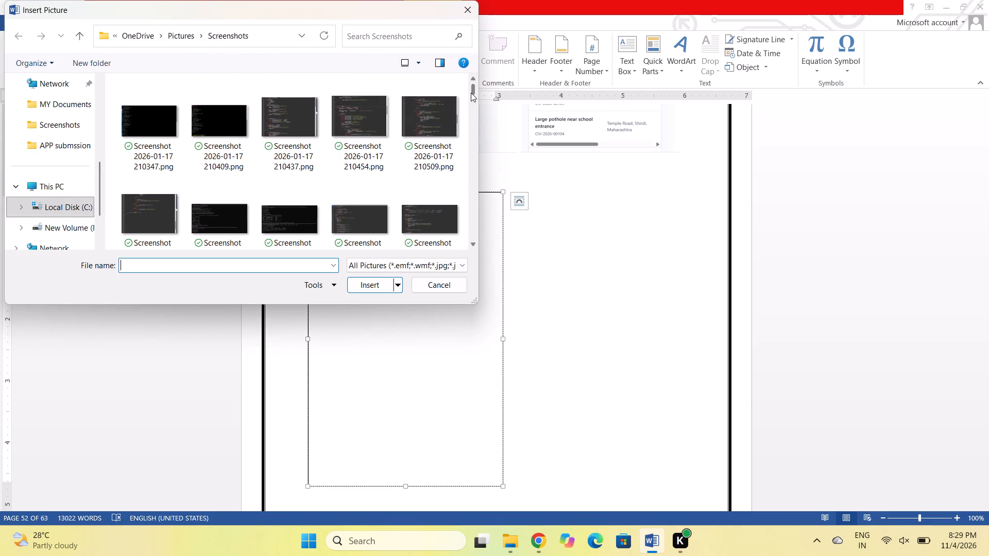
{"action": "left_click_drag", "start_coordinate": [473, 91], "coordinate": [469, 271]}
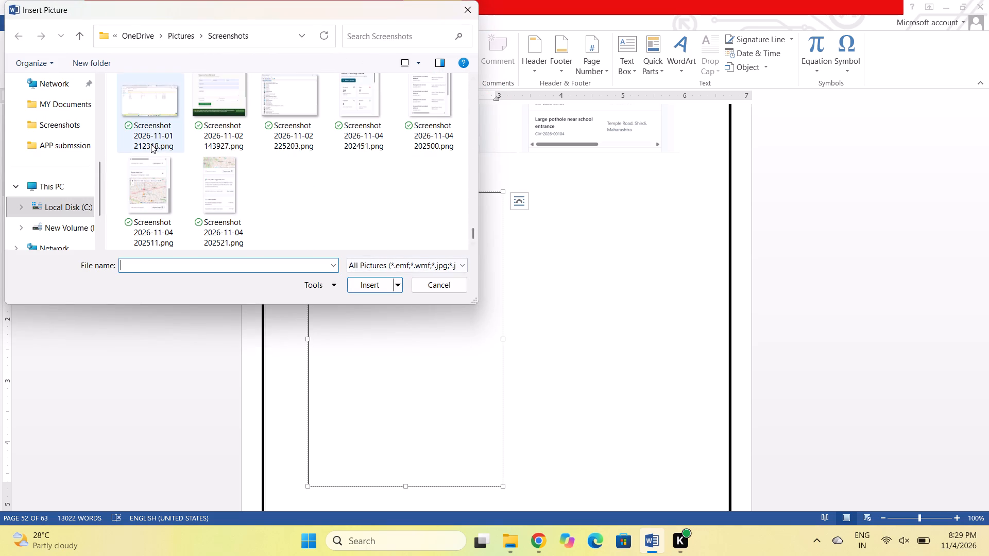
{"action": "left_click", "coordinate": [157, 192]}
{"action": "left_click", "coordinate": [372, 281]}
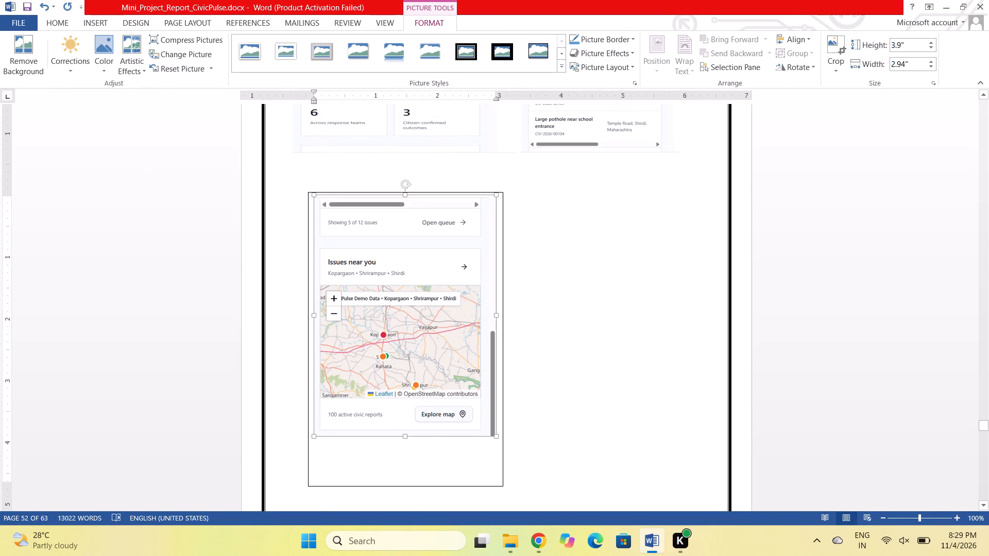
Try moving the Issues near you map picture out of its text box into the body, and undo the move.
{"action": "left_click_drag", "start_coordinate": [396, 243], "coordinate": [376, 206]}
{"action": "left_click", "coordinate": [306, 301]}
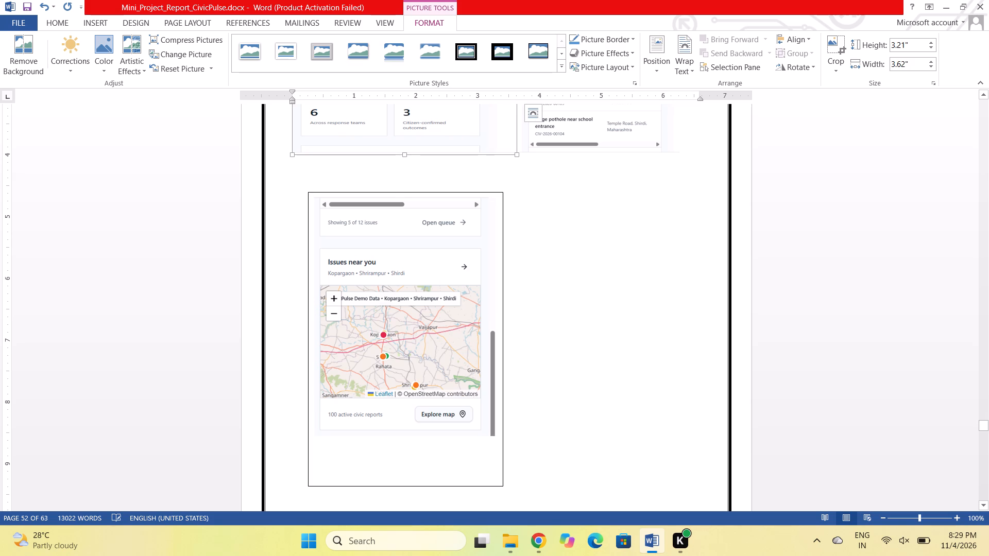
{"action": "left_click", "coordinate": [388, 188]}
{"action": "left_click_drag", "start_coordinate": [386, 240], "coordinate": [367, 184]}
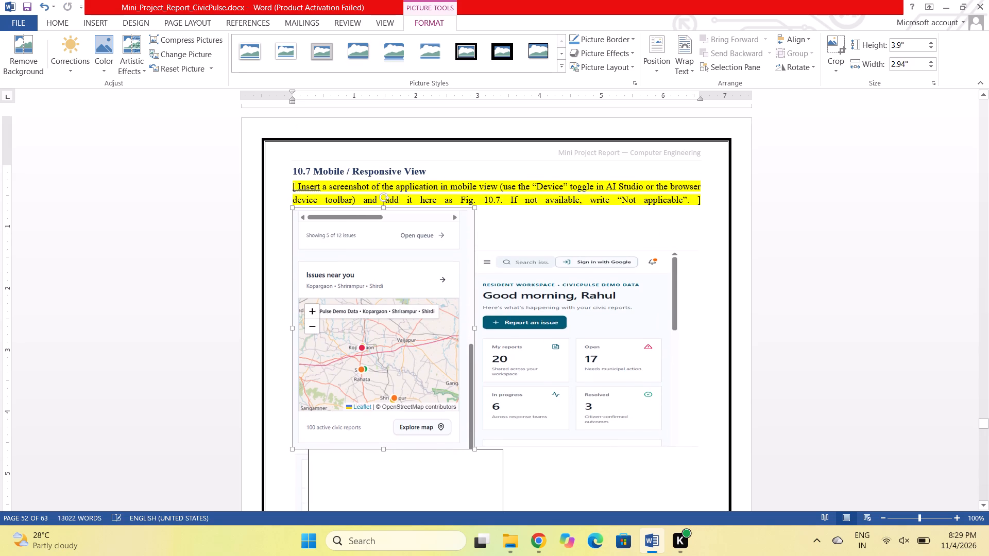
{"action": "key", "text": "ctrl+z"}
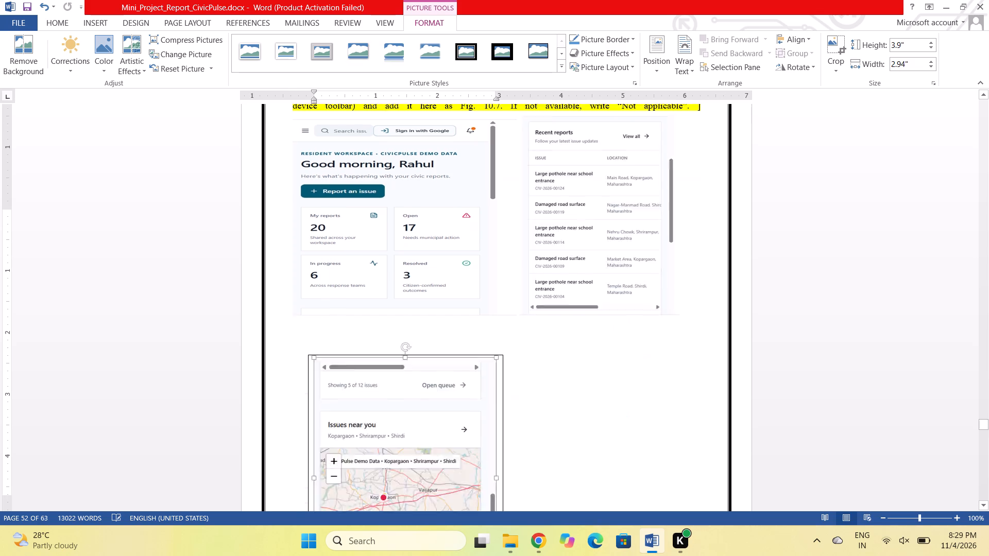
Stretch the Issues near you map picture slightly taller inside its text box.
{"action": "left_click", "coordinate": [460, 309]}
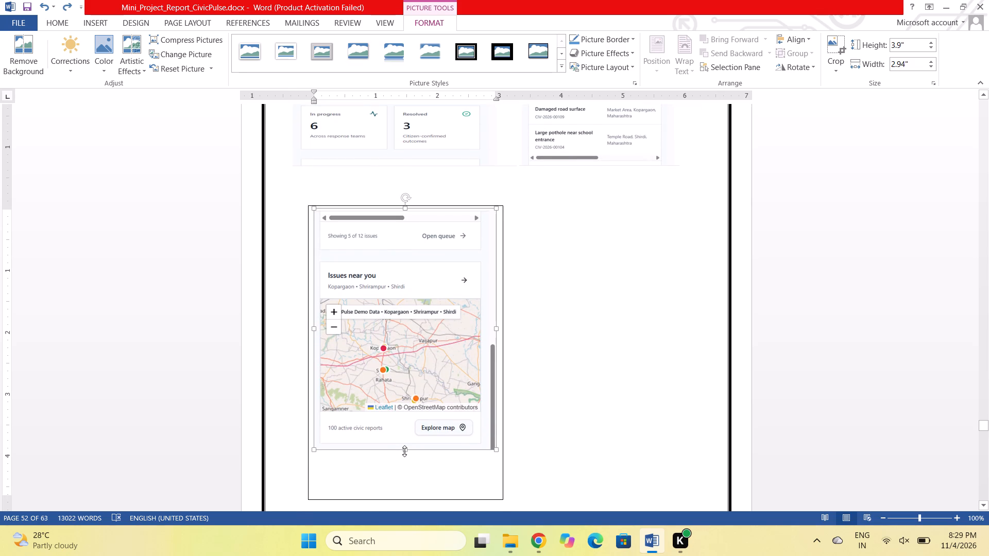
{"action": "left_click_drag", "start_coordinate": [404, 451], "coordinate": [403, 372]}
Draw a text box about 2.05 inches wide and 4.04 inches tall beside the Issues near you map, below the Recent reports picture.
{"action": "left_click", "coordinate": [544, 228]}
{"action": "scroll", "coordinate": [544, 228], "scroll_direction": "up", "scroll_amount": 1}
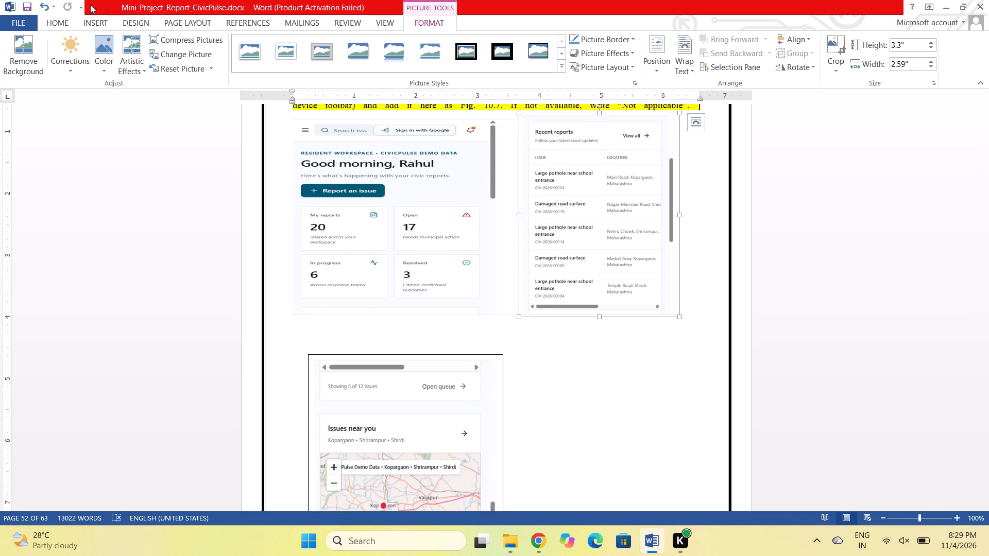
{"action": "left_click", "coordinate": [95, 20]}
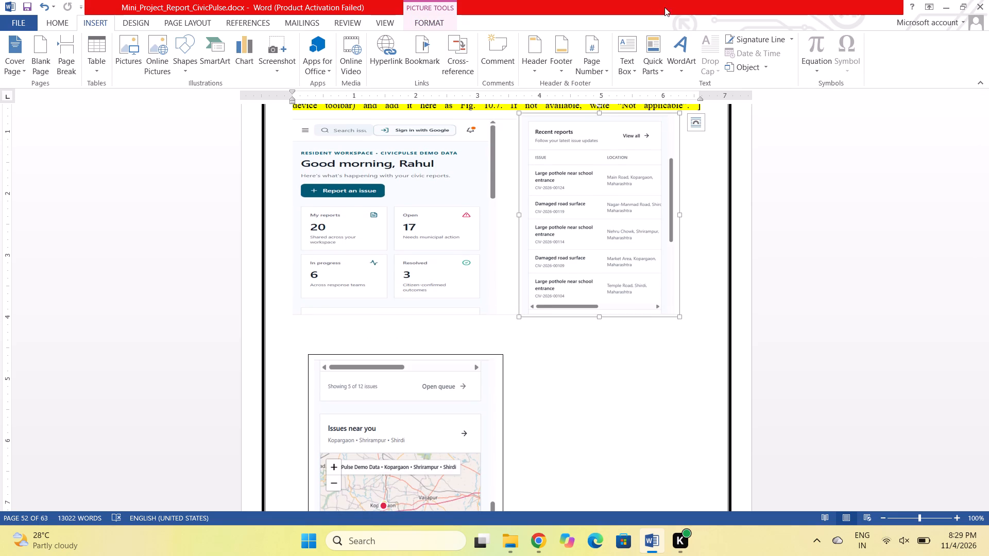
{"action": "left_click", "coordinate": [621, 67]}
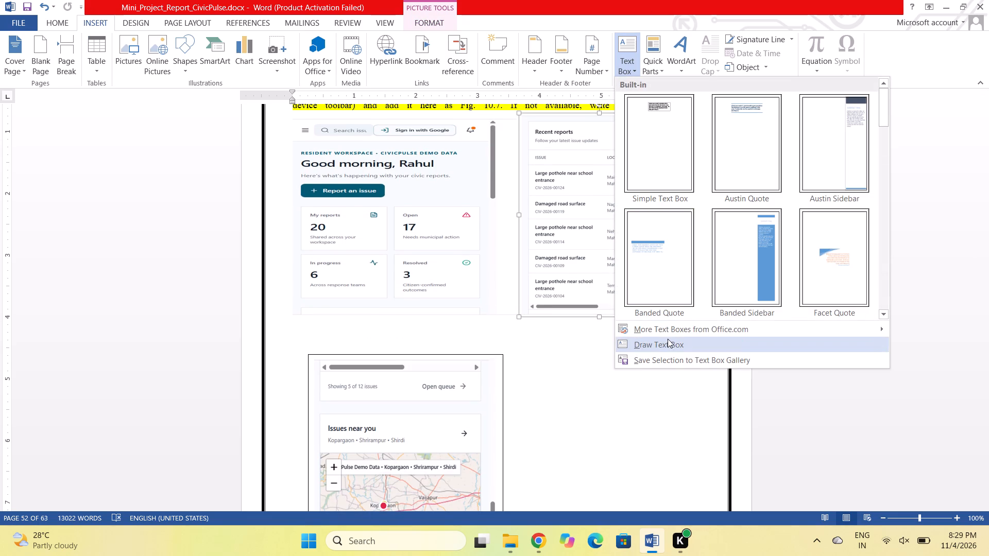
{"action": "left_click", "coordinate": [666, 341]}
{"action": "left_click_drag", "start_coordinate": [542, 361], "coordinate": [691, 453]}
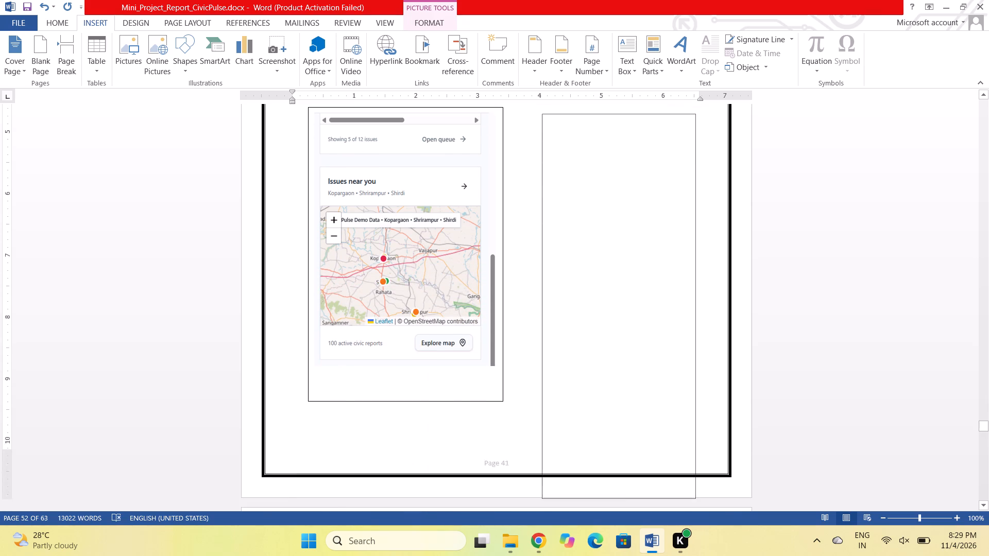
{"action": "left_click_drag", "start_coordinate": [691, 453], "coordinate": [666, 217]}
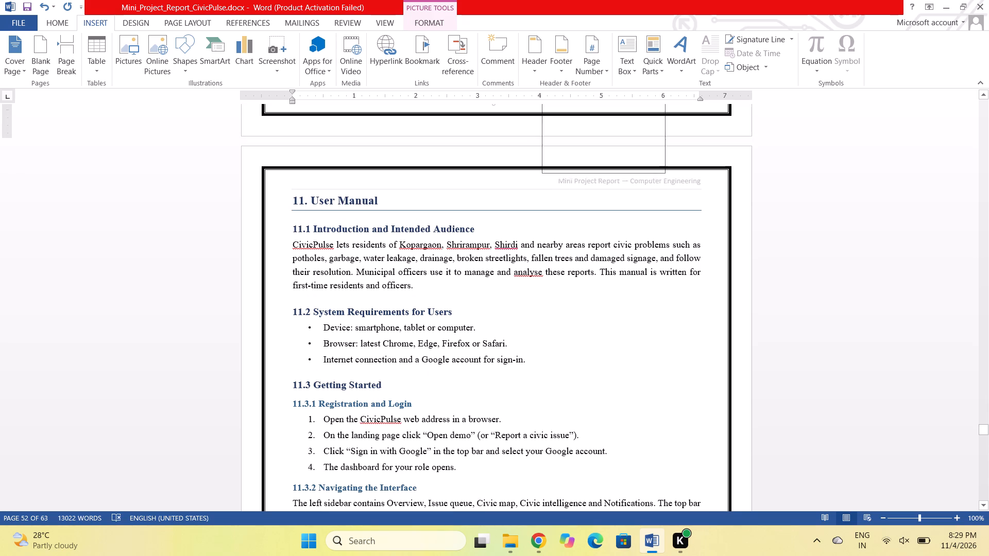
{"action": "left_click_drag", "start_coordinate": [666, 217], "coordinate": [669, 112]}
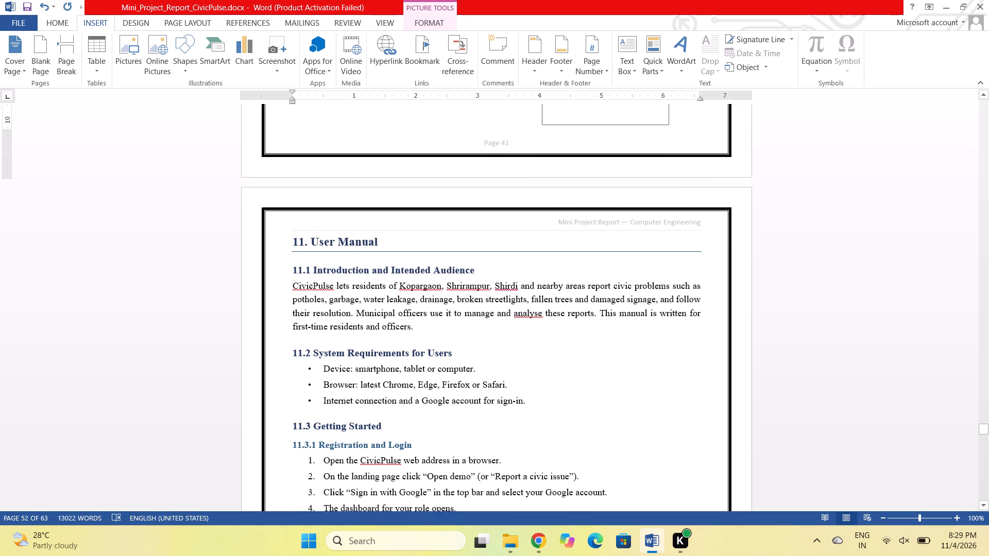
{"action": "left_click_drag", "start_coordinate": [669, 112], "coordinate": [669, 64]}
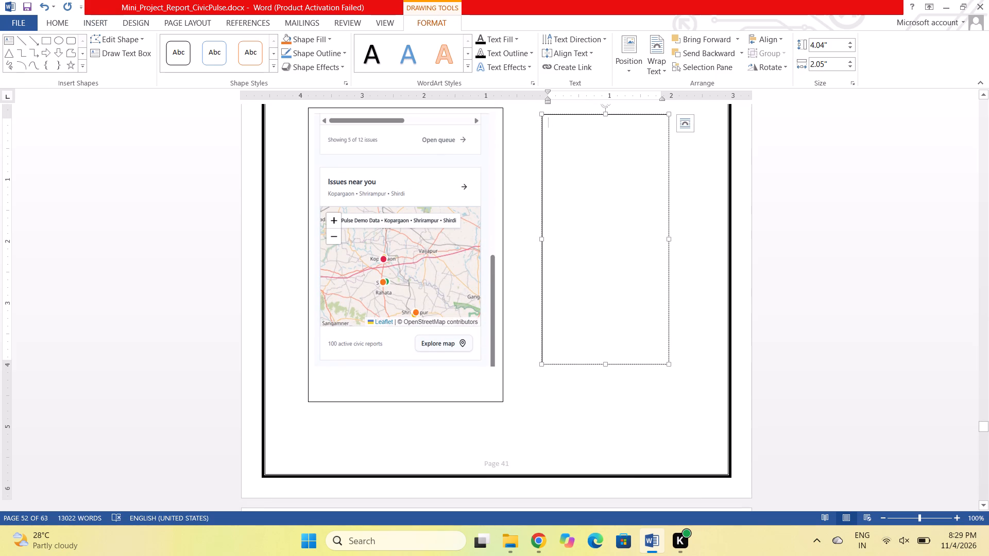
Insert the picture Screenshot 2026-11-04 202521.png from the Screenshots folder into the new text box.
{"action": "left_click", "coordinate": [95, 25]}
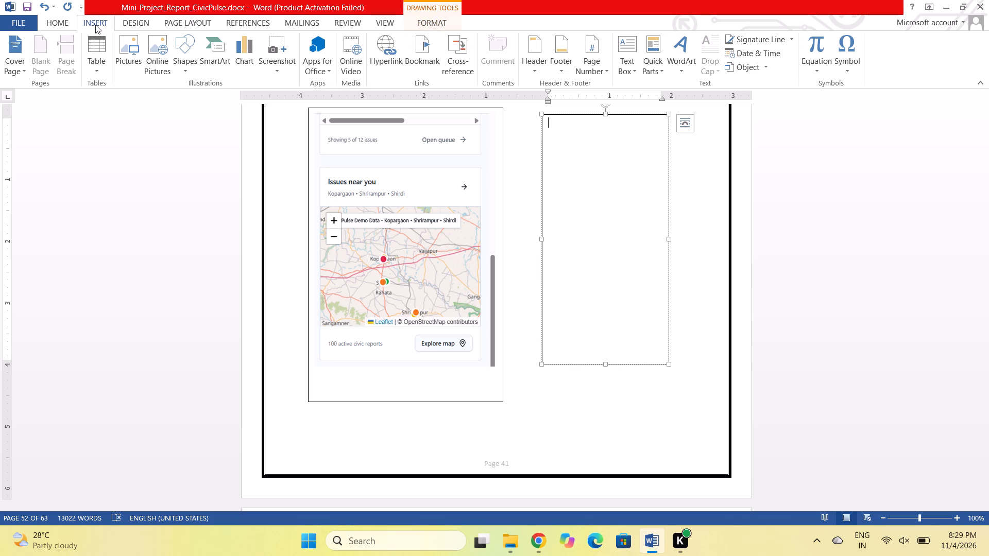
{"action": "left_click", "coordinate": [129, 52]}
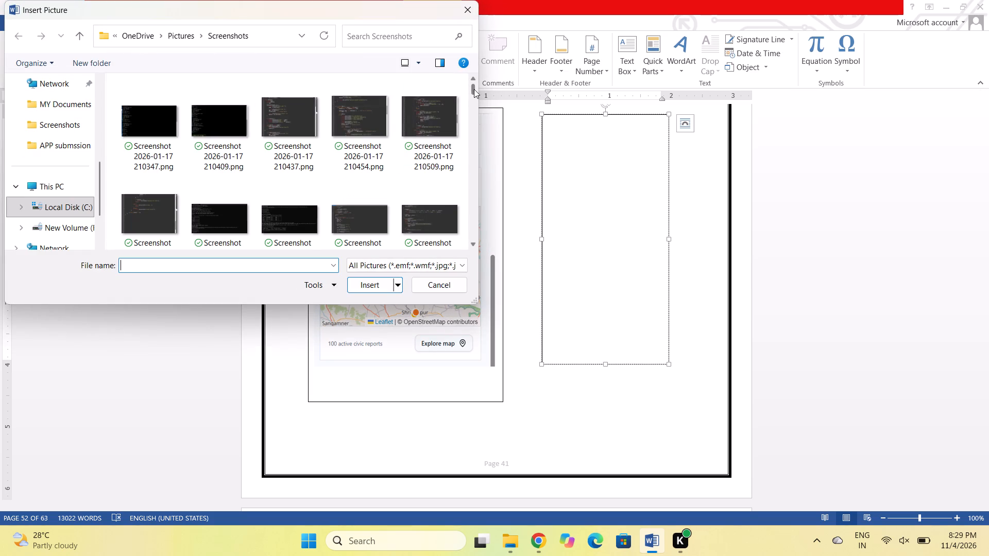
{"action": "left_click_drag", "start_coordinate": [474, 89], "coordinate": [478, 245]}
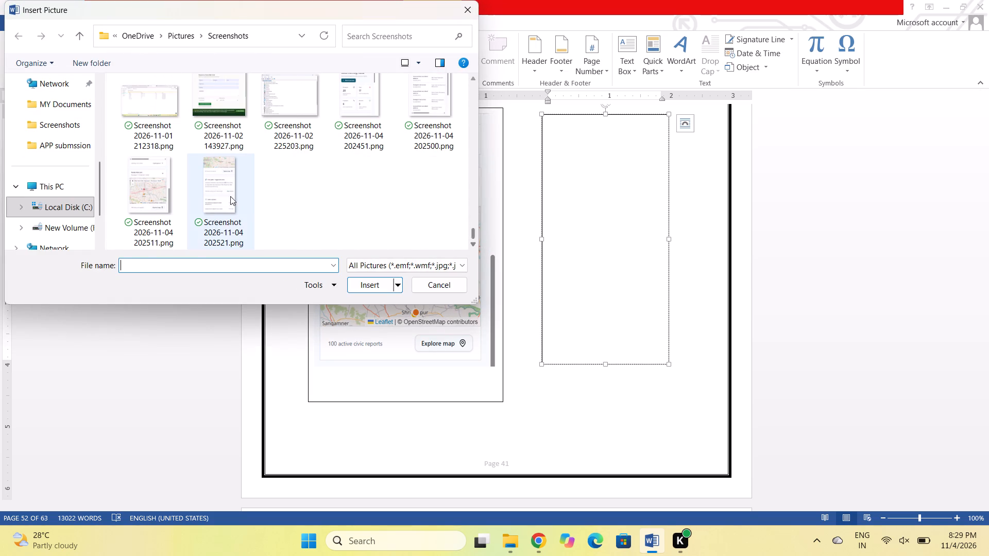
{"action": "left_click", "coordinate": [209, 183]}
{"action": "left_click", "coordinate": [374, 282]}
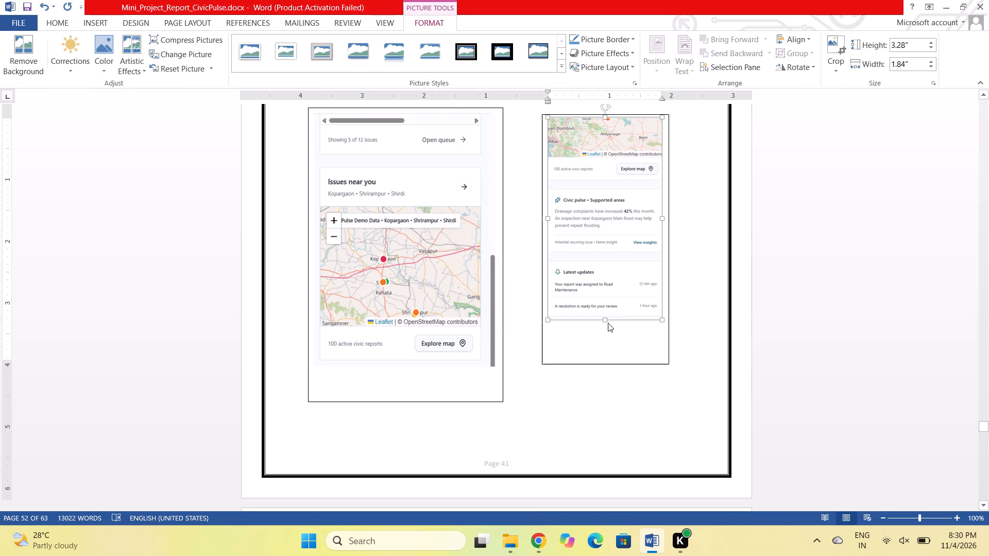
Enlarge the Latest updates picture to about 3.72 inches tall and 2.48 inches wide.
{"action": "left_click_drag", "start_coordinate": [603, 322], "coordinate": [609, 347]}
{"action": "left_click_drag", "start_coordinate": [662, 234], "coordinate": [690, 237]}
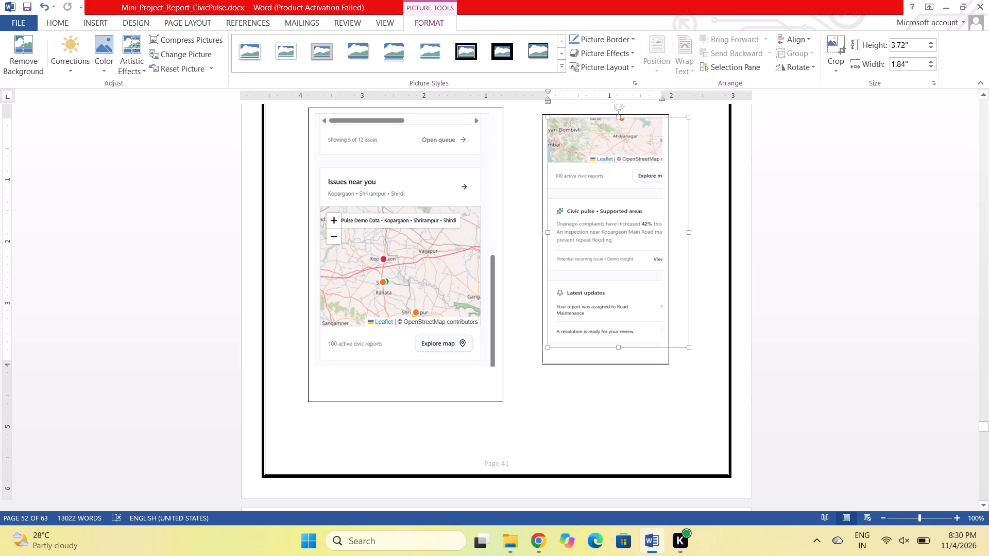
{"action": "left_click_drag", "start_coordinate": [690, 237], "coordinate": [701, 239]}
{"action": "left_click", "coordinate": [621, 402]}
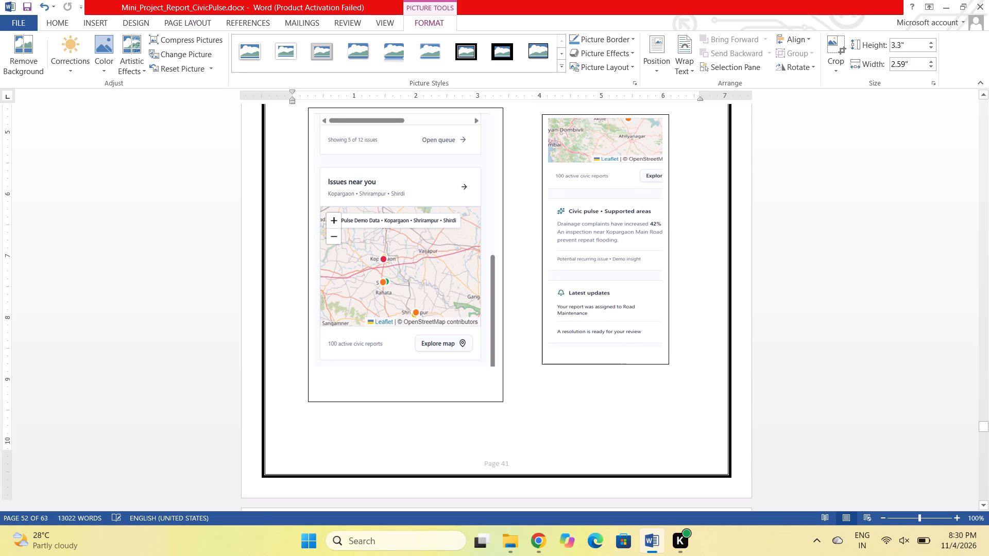
Reduce the height of the Recent reports picture slightly from its top edge, below the highlighted note in section 10.7.
{"action": "scroll", "coordinate": [584, 325], "scroll_direction": "right", "scroll_amount": 1}
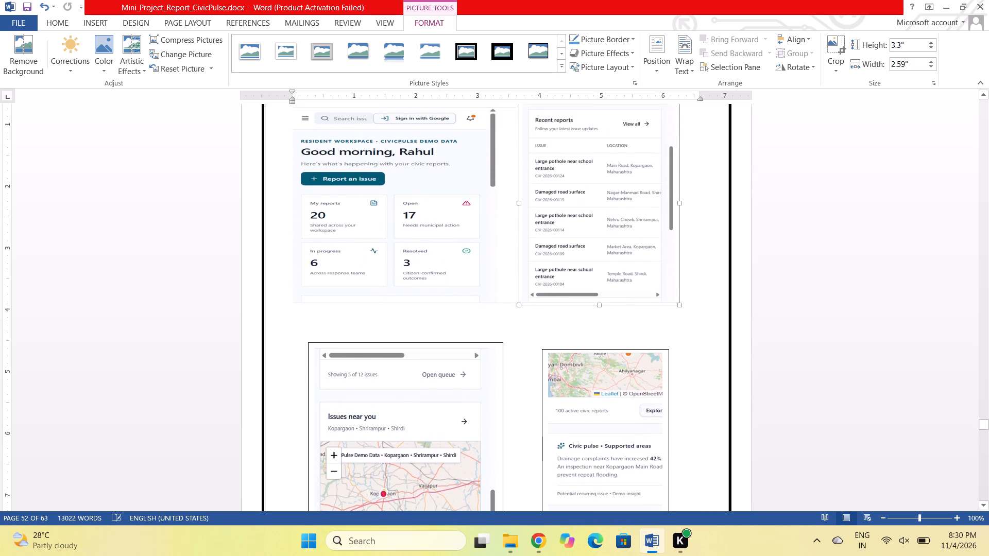
{"action": "scroll", "coordinate": [584, 325], "scroll_direction": "down", "scroll_amount": 2}
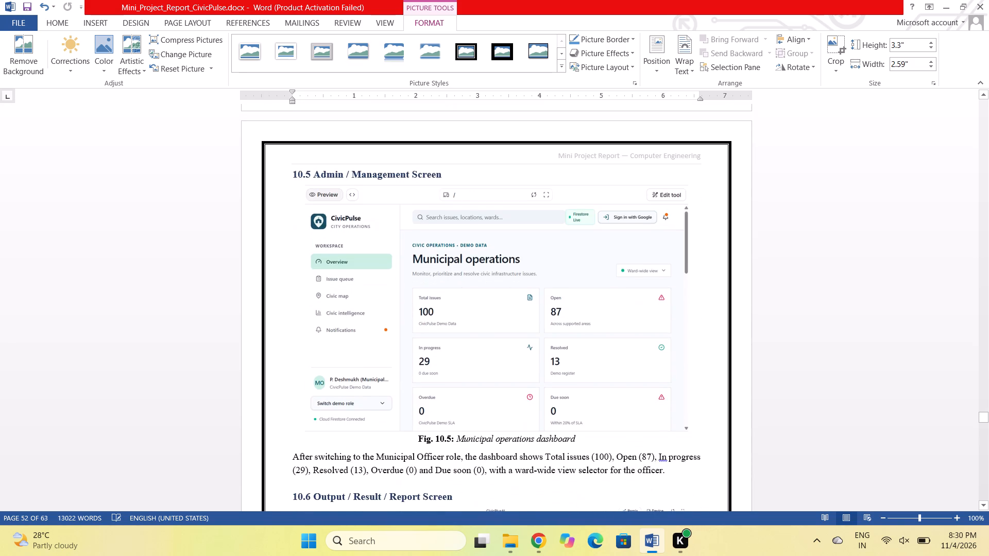
{"action": "scroll", "coordinate": [584, 325], "scroll_direction": "down", "scroll_amount": 4}
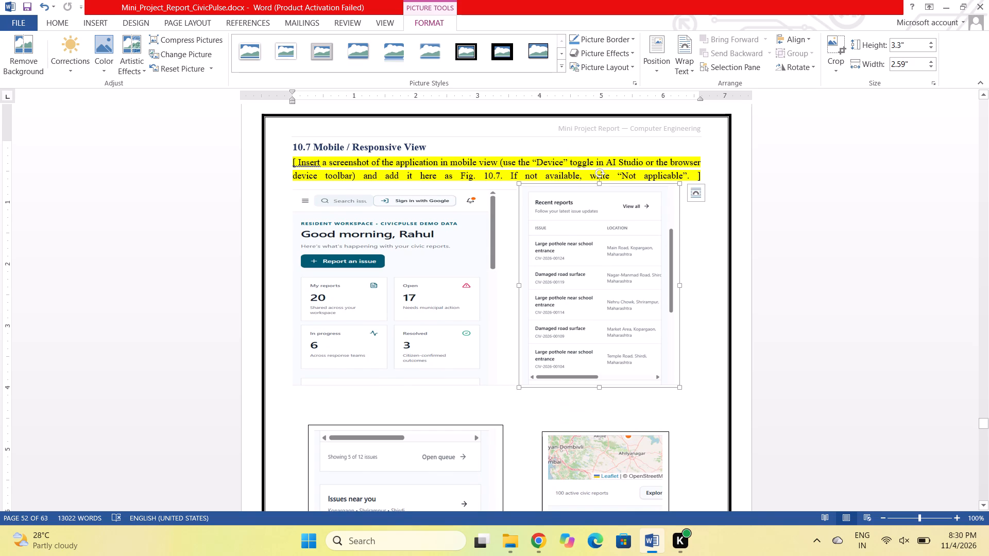
{"action": "left_click", "coordinate": [601, 276]}
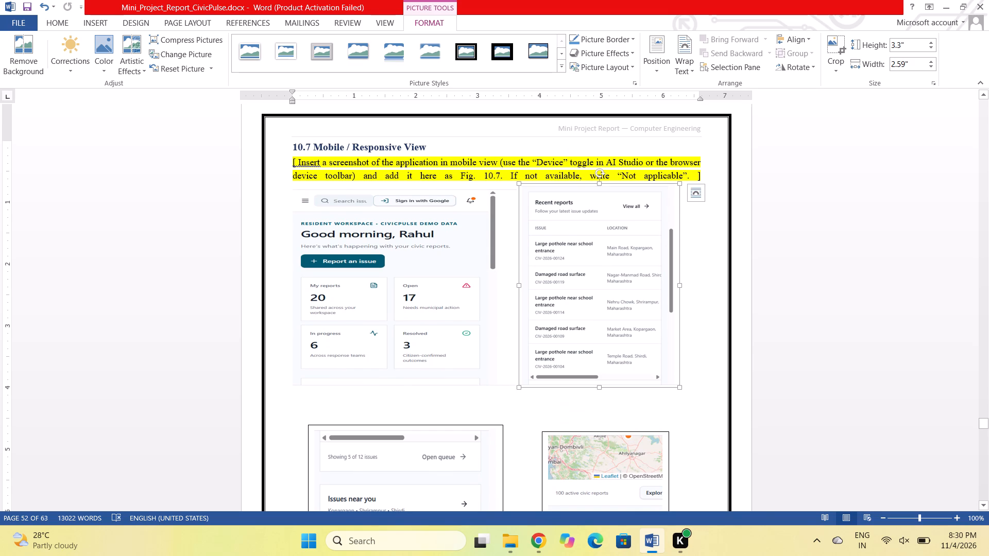
{"action": "left_click_drag", "start_coordinate": [600, 182], "coordinate": [619, 195]}
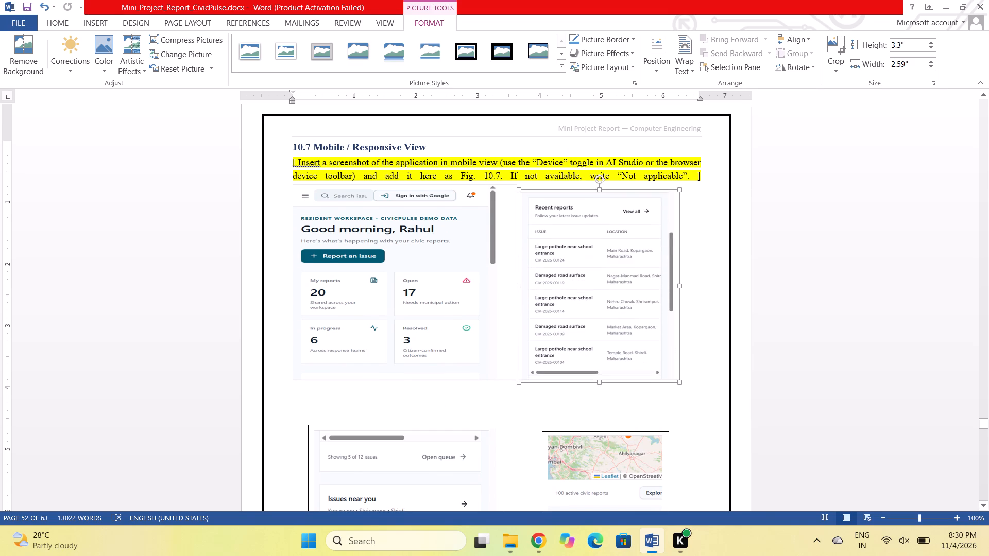
{"action": "left_click_drag", "start_coordinate": [619, 195], "coordinate": [618, 192]}
Resize the text box around the Latest updates picture to about 2.88 inches wide and 4.2 inches tall so the whole picture fits.
{"action": "scroll", "coordinate": [579, 413], "scroll_direction": "down", "scroll_amount": 1}
{"action": "left_click", "coordinate": [579, 413]}
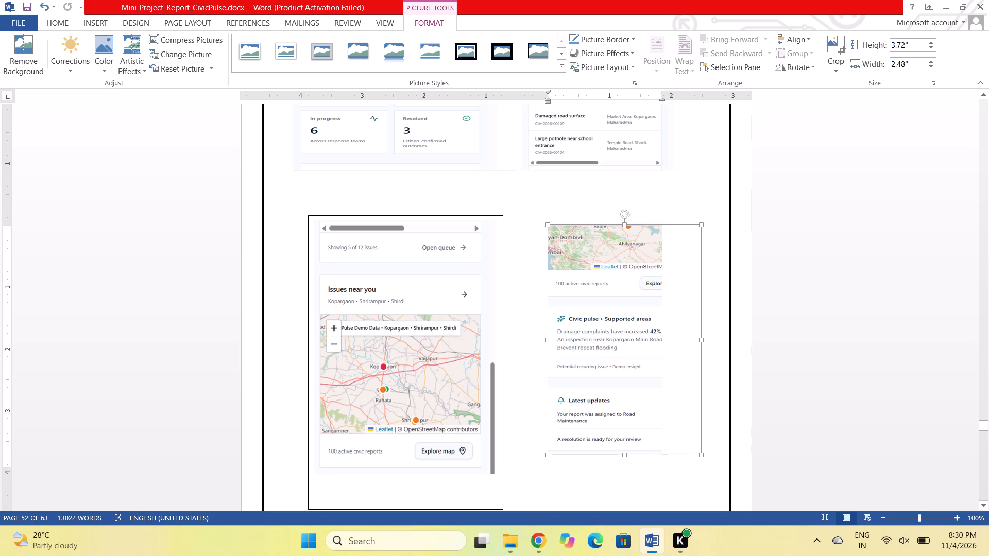
{"action": "left_click", "coordinate": [642, 362]}
{"action": "left_click", "coordinate": [574, 473]}
{"action": "left_click", "coordinate": [574, 473]}
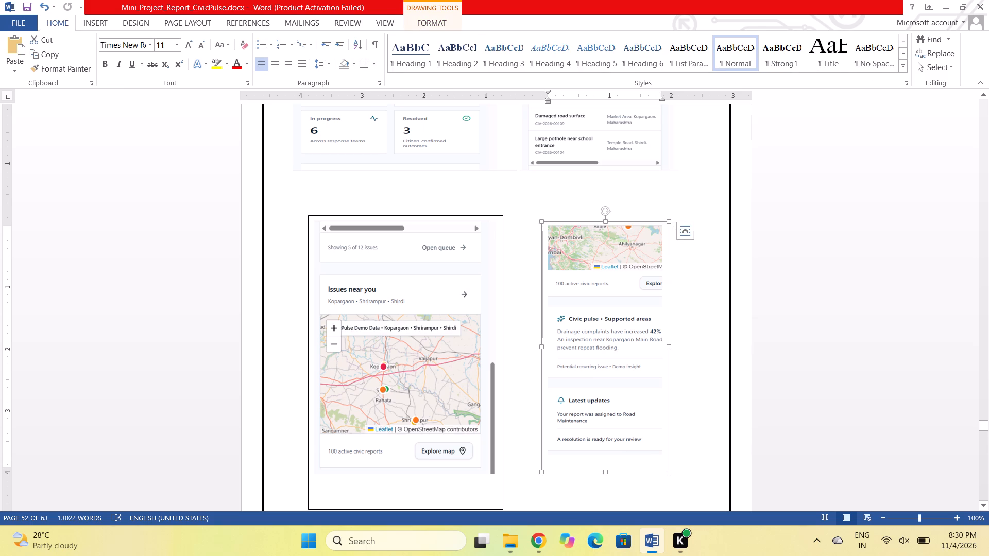
{"action": "left_click_drag", "start_coordinate": [574, 473], "coordinate": [617, 462]}
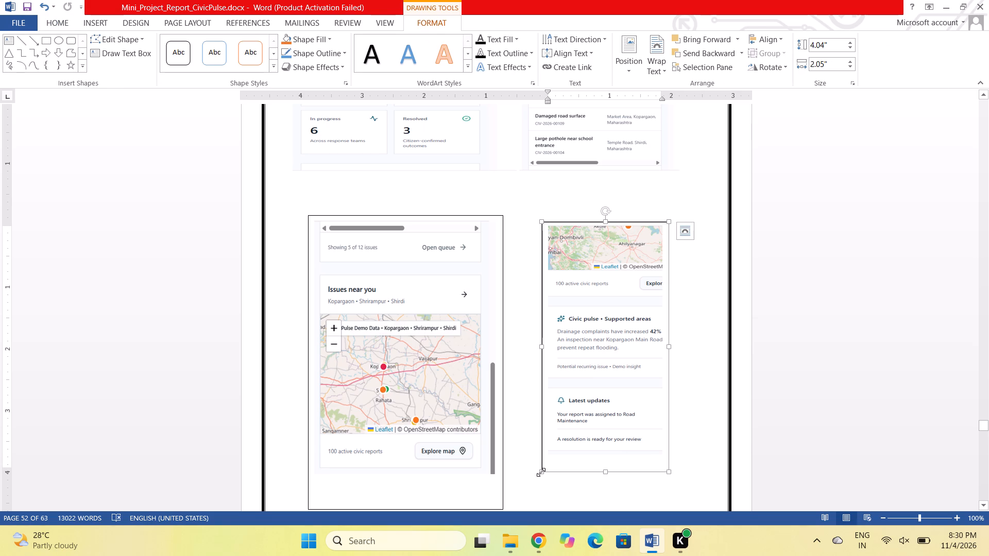
{"action": "left_click_drag", "start_coordinate": [541, 472], "coordinate": [550, 386]}
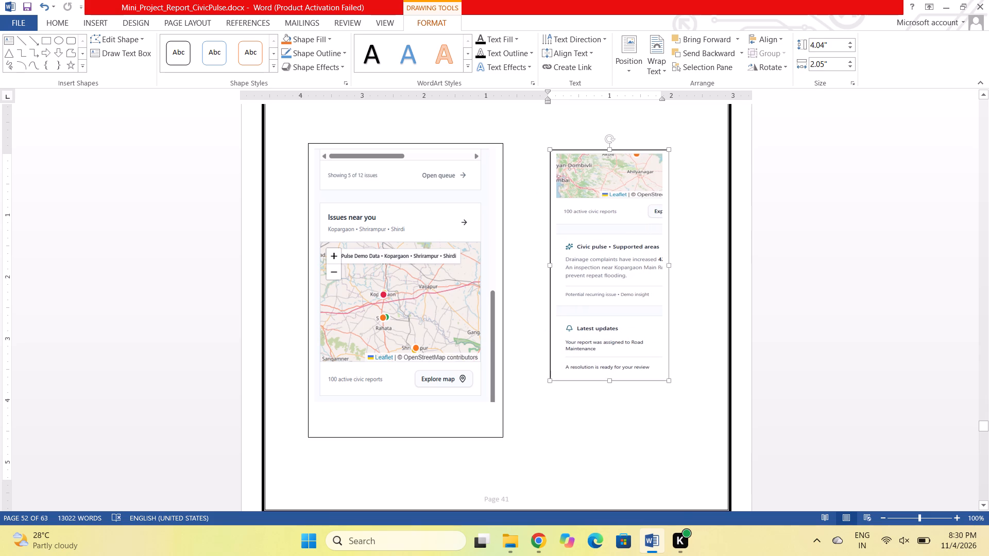
{"action": "left_click_drag", "start_coordinate": [550, 386], "coordinate": [539, 409]}
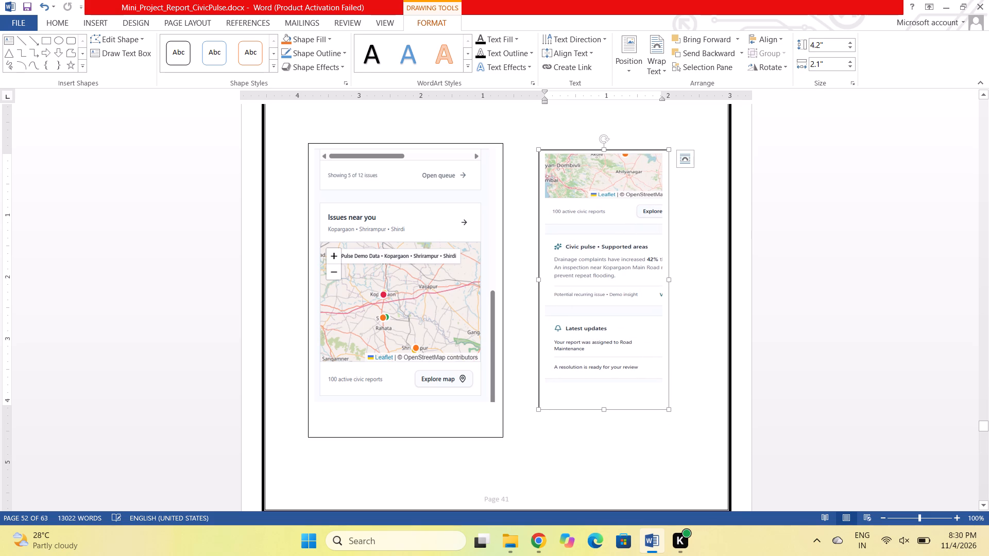
{"action": "left_click_drag", "start_coordinate": [669, 280], "coordinate": [728, 274]}
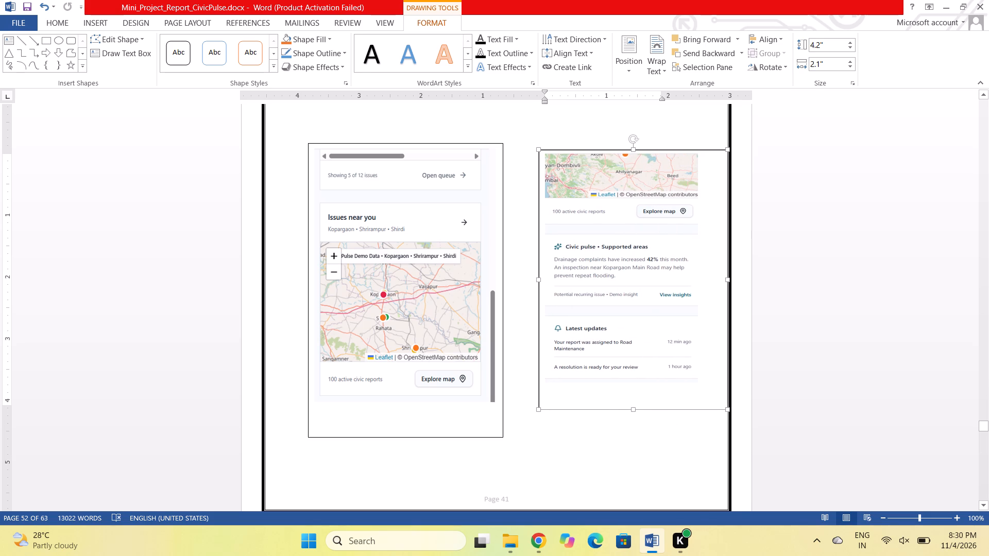
{"action": "left_click_drag", "start_coordinate": [728, 274], "coordinate": [717, 276]}
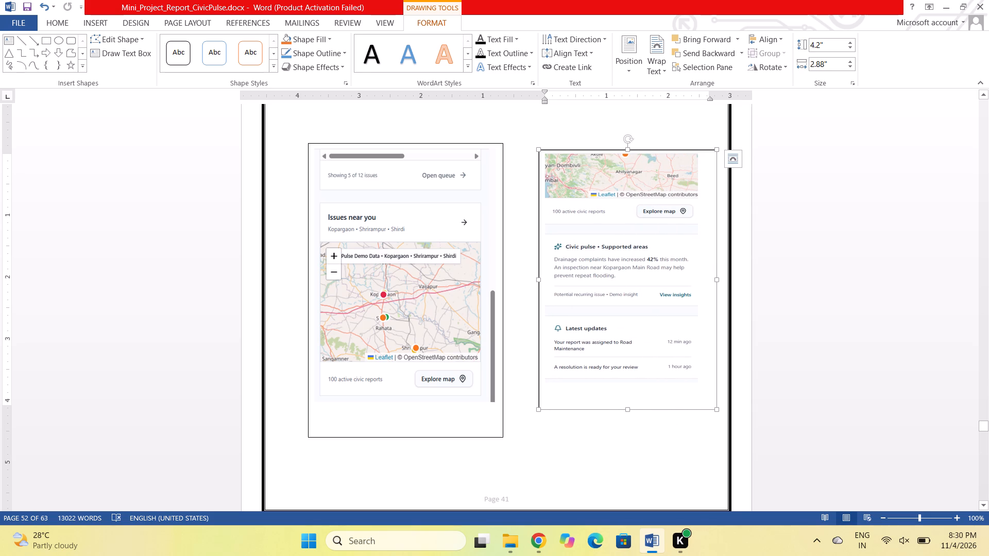
{"action": "left_click", "coordinate": [419, 419]}
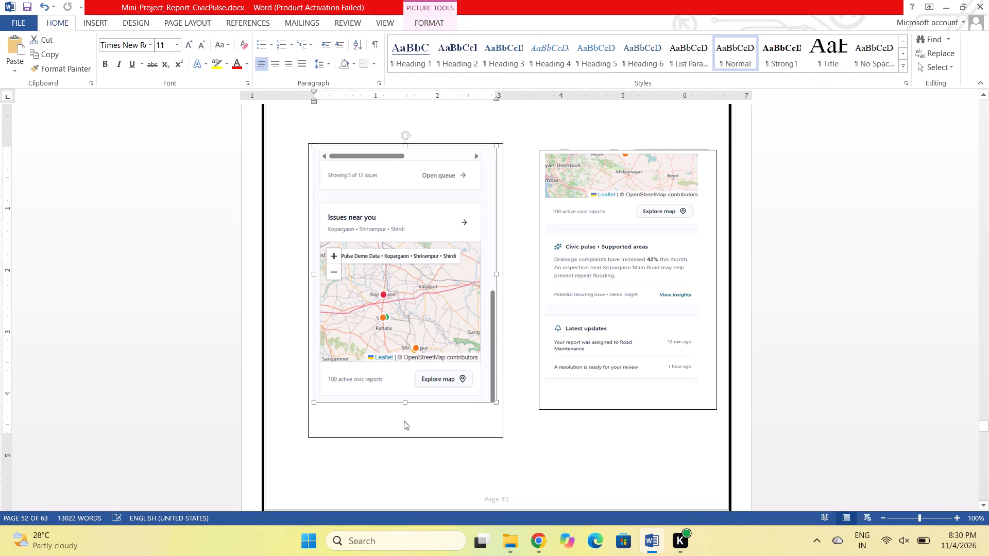
{"action": "left_click", "coordinate": [501, 443]}
Save the report document.
{"action": "scroll", "coordinate": [501, 443], "scroll_direction": "down", "scroll_amount": 2}
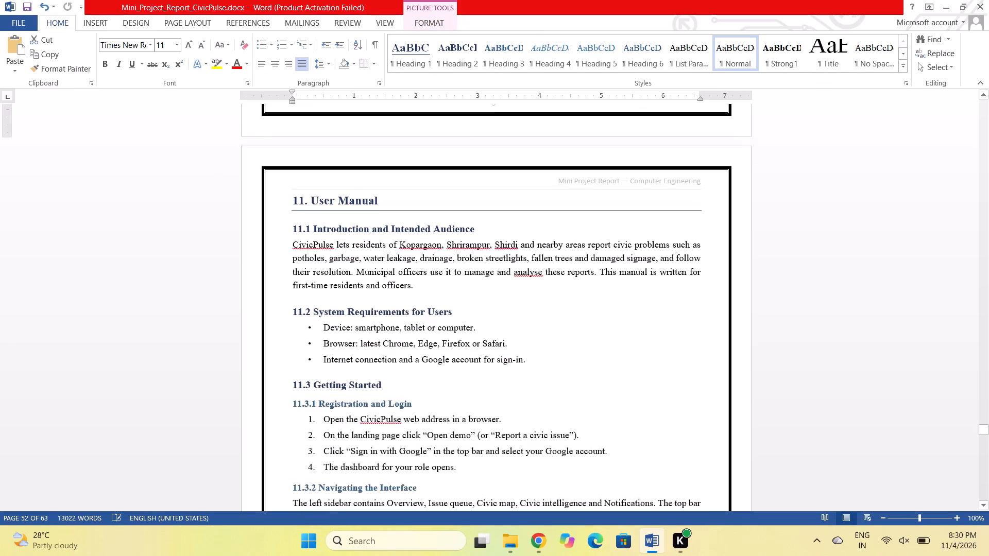
{"action": "scroll", "coordinate": [501, 443], "scroll_direction": "down", "scroll_amount": 3}
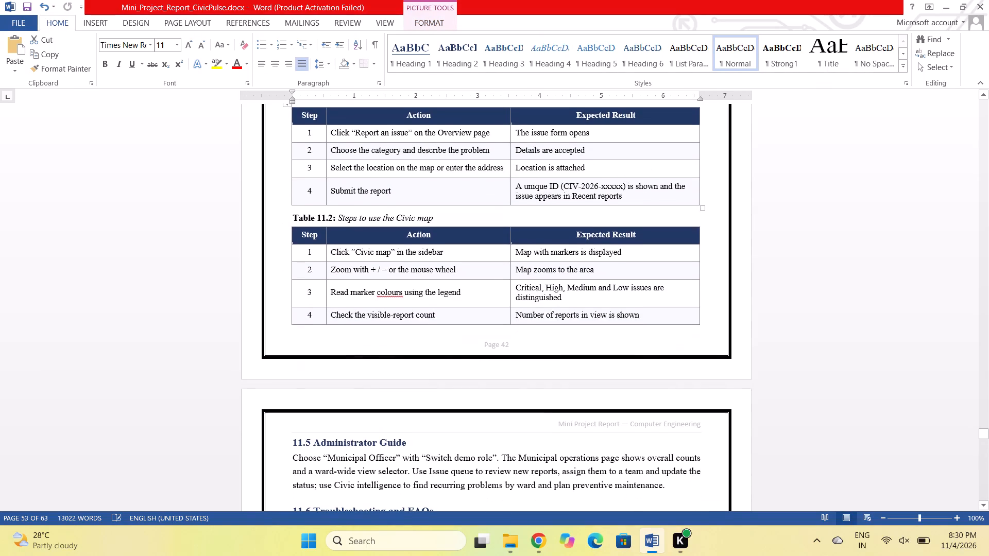
{"action": "scroll", "coordinate": [501, 443], "scroll_direction": "down", "scroll_amount": 3}
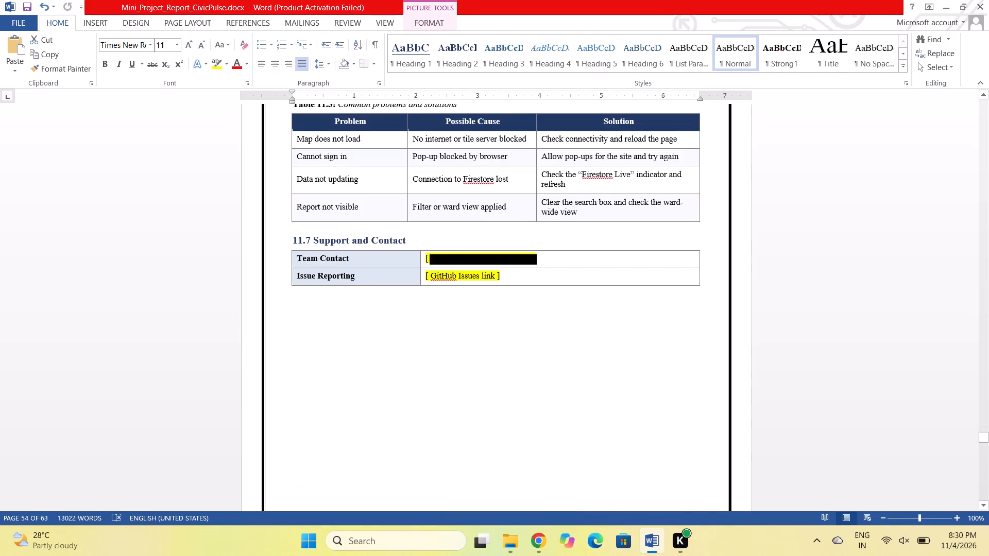
{"action": "key", "text": "ctrl+s"}
{"action": "key", "text": "ctrl+s"}
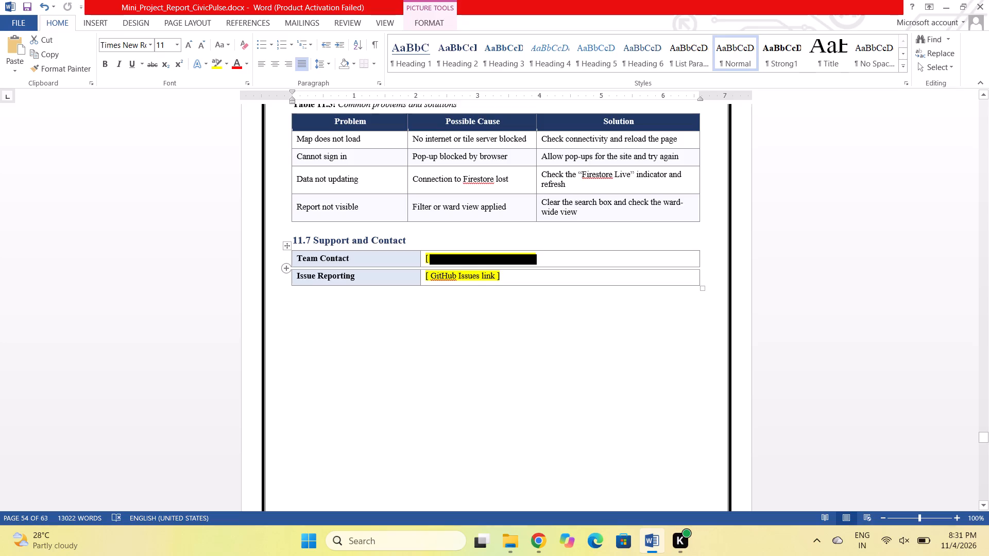
Look through the report from section 11.7 to section 15 for remaining highlighted placeholders.
{"action": "scroll", "coordinate": [427, 418], "scroll_direction": "down", "scroll_amount": 2}
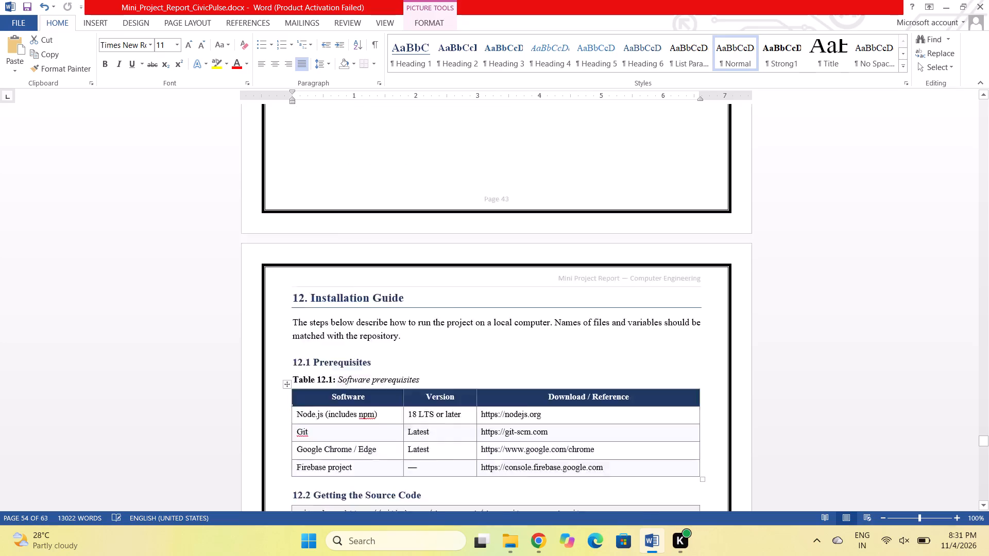
{"action": "scroll", "coordinate": [427, 418], "scroll_direction": "down", "scroll_amount": 2}
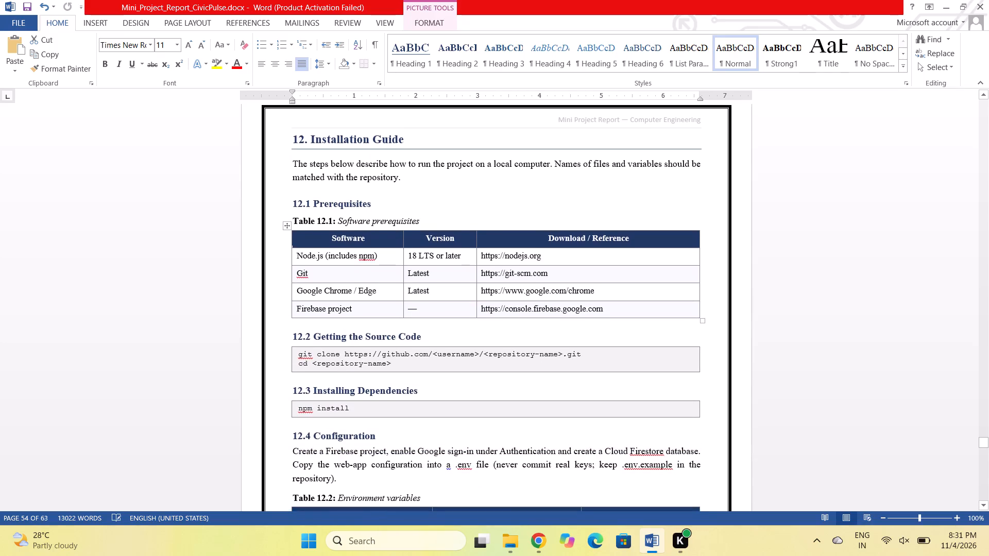
{"action": "scroll", "coordinate": [427, 418], "scroll_direction": "down", "scroll_amount": 3}
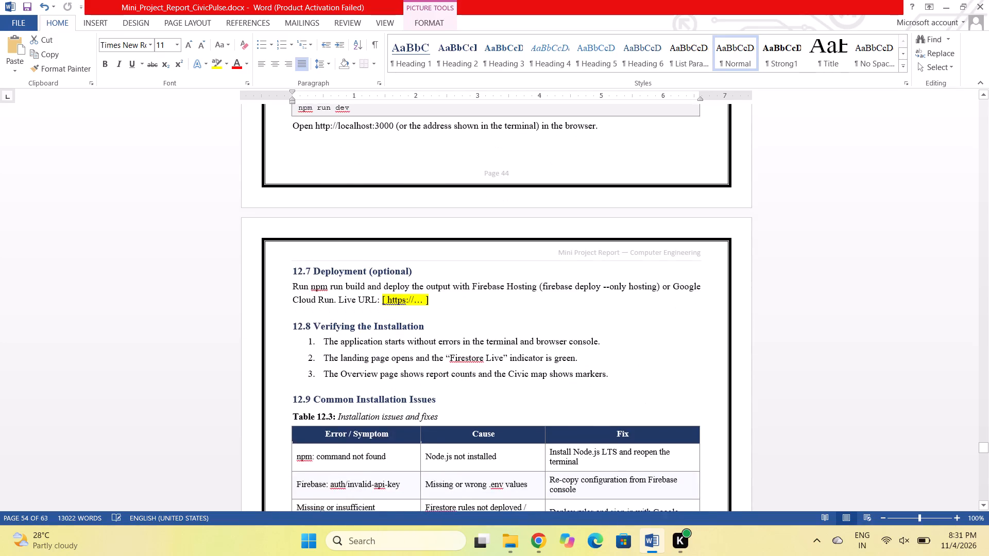
{"action": "scroll", "coordinate": [427, 418], "scroll_direction": "down", "scroll_amount": 5}
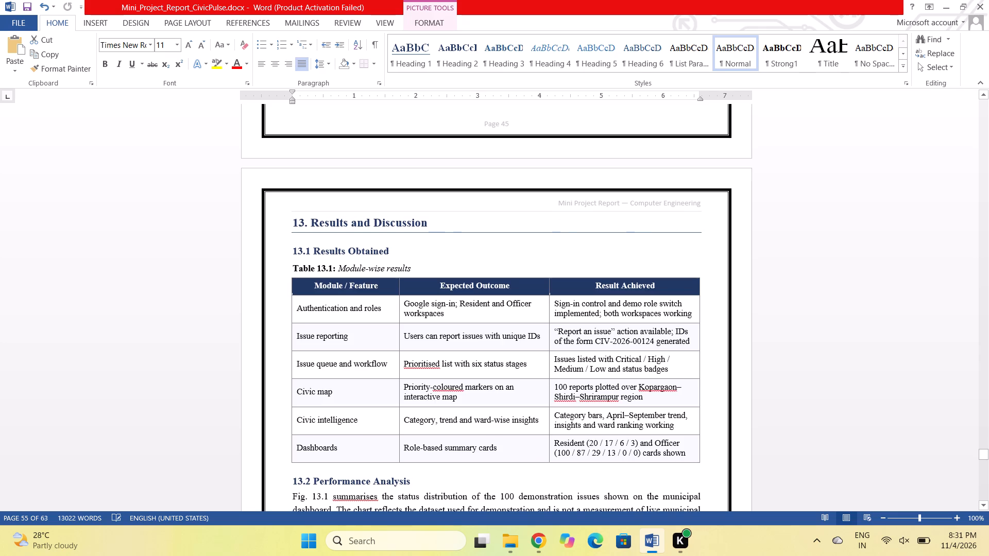
{"action": "scroll", "coordinate": [427, 418], "scroll_direction": "down", "scroll_amount": 6}
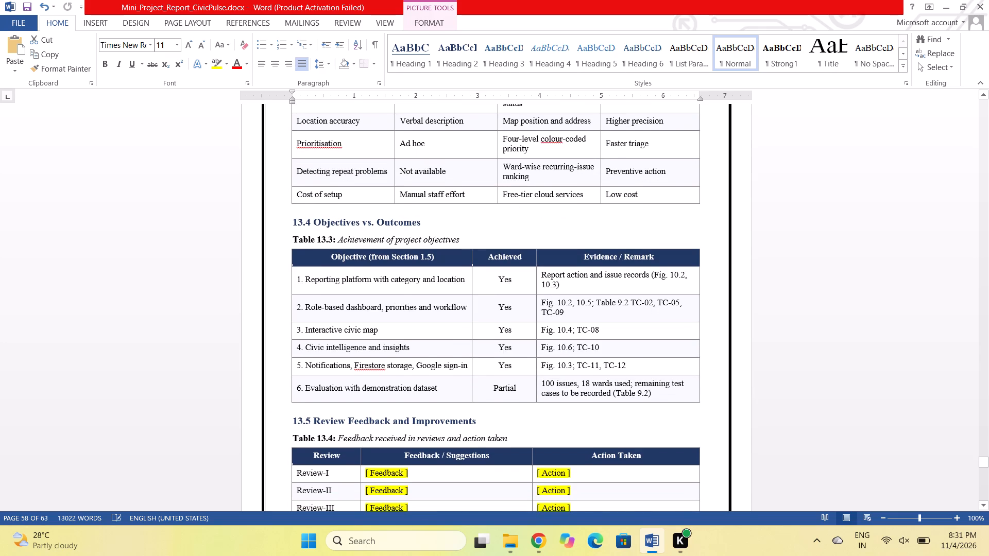
{"action": "scroll", "coordinate": [427, 418], "scroll_direction": "down", "scroll_amount": 1}
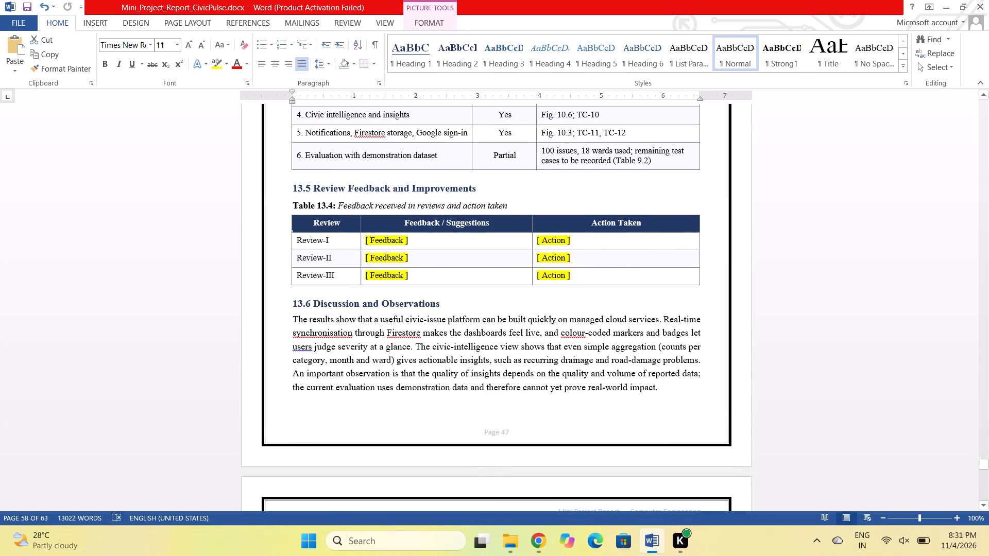
{"action": "scroll", "coordinate": [427, 418], "scroll_direction": "down", "scroll_amount": 2}
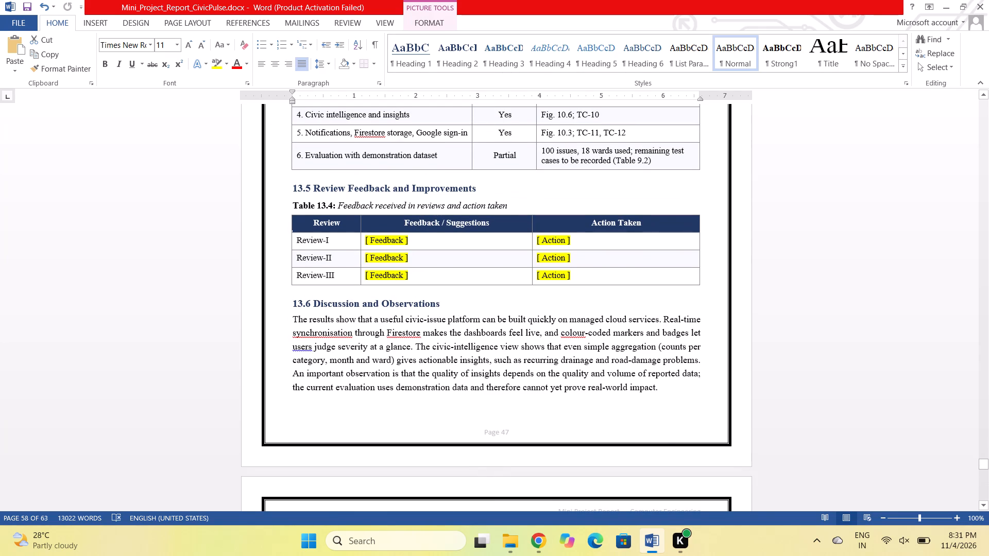
{"action": "scroll", "coordinate": [427, 418], "scroll_direction": "down", "scroll_amount": 6}
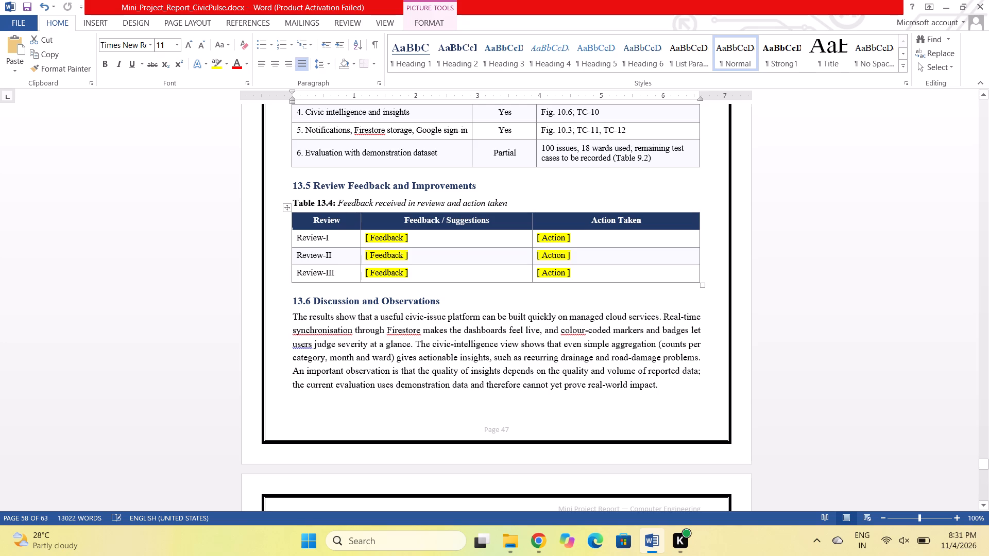
{"action": "scroll", "coordinate": [509, 383], "scroll_direction": "down", "scroll_amount": 3}
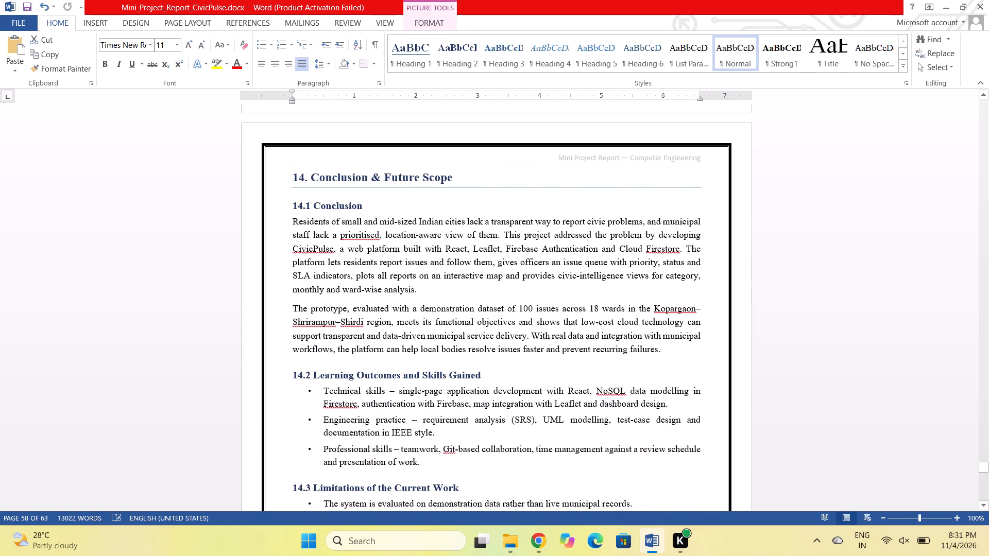
{"action": "scroll", "coordinate": [509, 383], "scroll_direction": "down", "scroll_amount": 3}
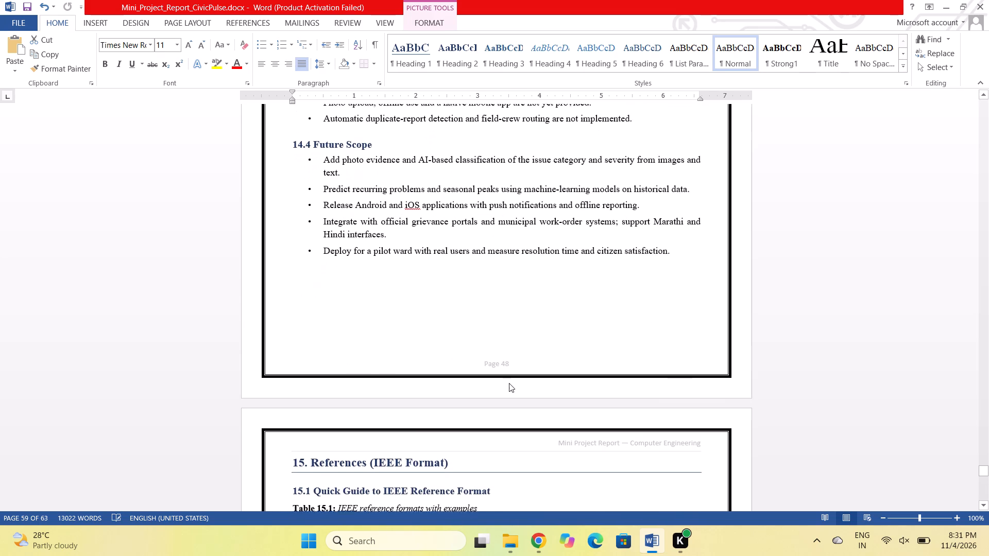
{"action": "scroll", "coordinate": [509, 383], "scroll_direction": "down", "scroll_amount": 2}
Replace the Review-I feedback placeholder in Table 13.4 with "Need of Map intigration", keeping the brackets.
{"action": "scroll", "coordinate": [509, 383], "scroll_direction": "up", "scroll_amount": 4}
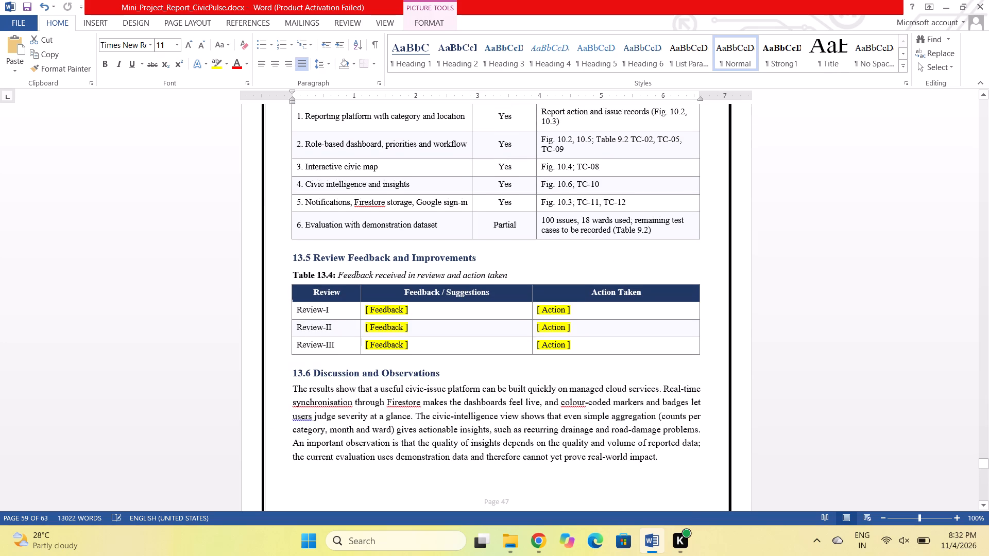
{"action": "left_click", "coordinate": [404, 312]}
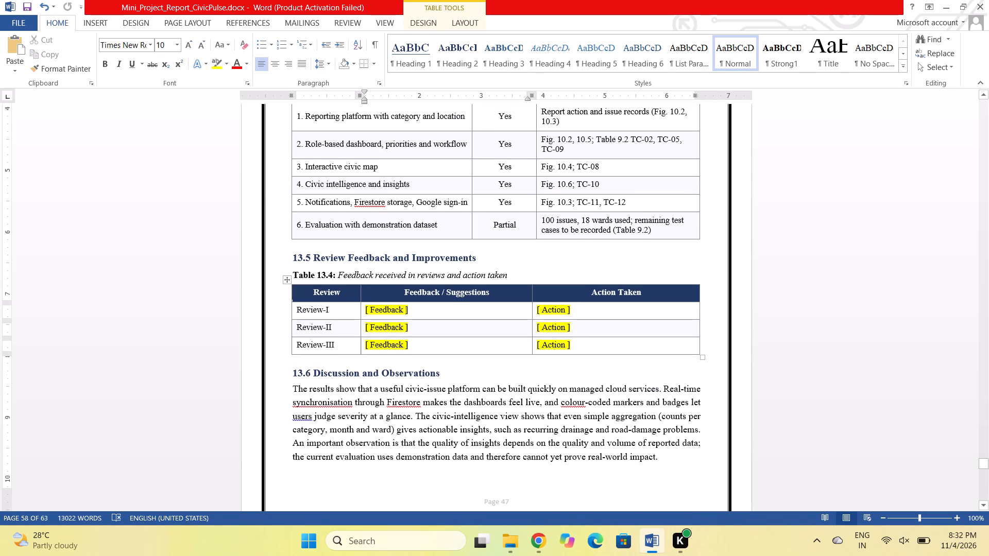
{"action": "key", "text": "BackSpace"}
{"action": "key", "text": "BackSpace"}
{"action": "key", "text": "BackSpace"}
{"action": "key", "text": "BackSpace"}
{"action": "key", "text": "BackSpace"}
{"action": "key", "text": "BackSpace"}
{"action": "key", "text": "BackSpace"}
{"action": "key", "text": "BackSpace"}
{"action": "key", "text": "BackSpace"}
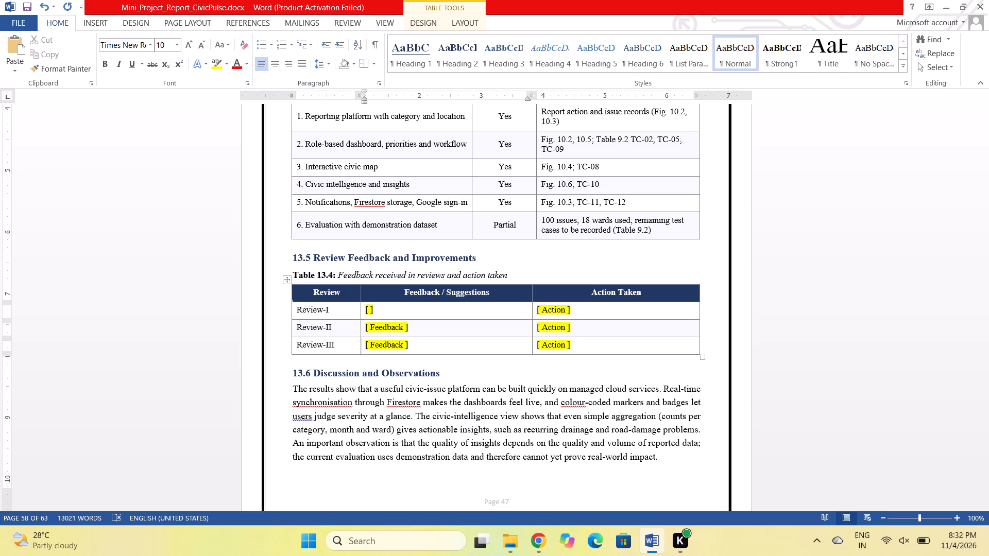
{"action": "key", "text": "n"}
{"action": "key", "text": "e"}
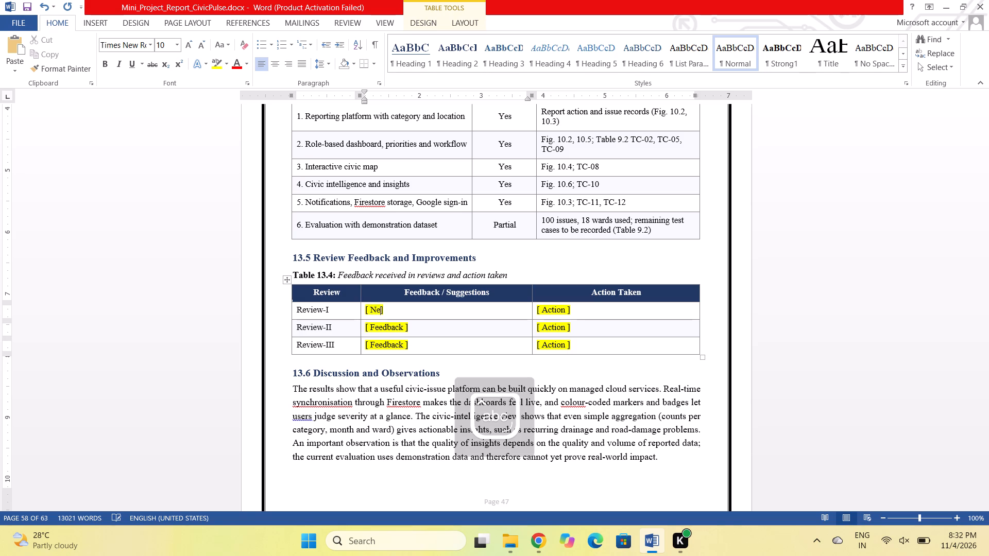
{"action": "type", "text": "ed of"}
{"action": "key", "text": "space"}
{"action": "key", "text": "p"}
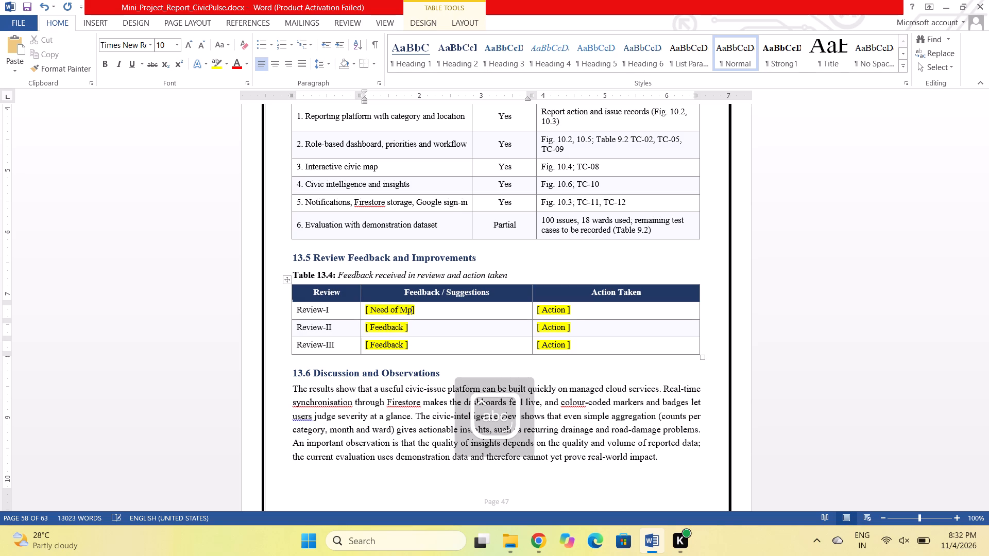
{"action": "key", "text": "BackSpace"}
{"action": "type", "text": "ap intigration"}
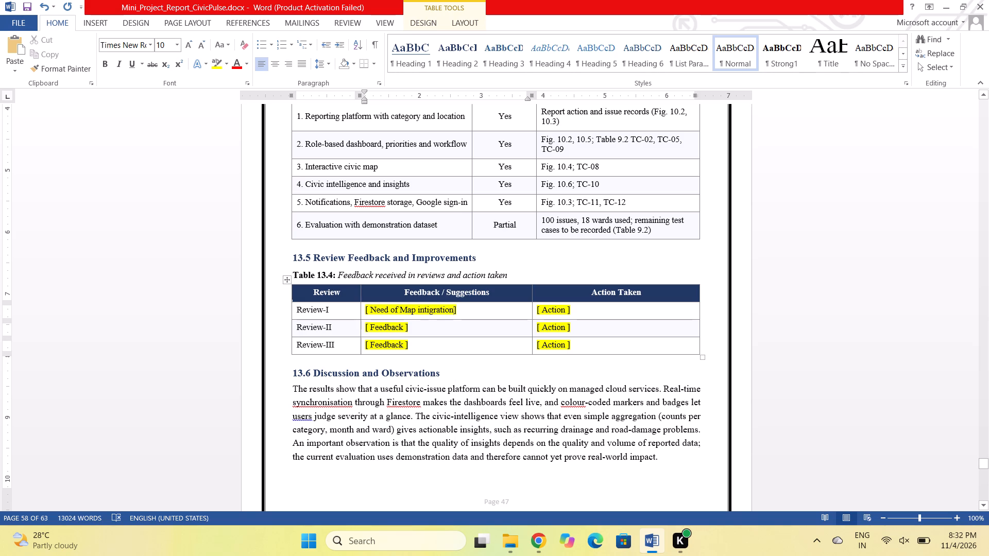
Insert the word "live" before "Map" in the Review-I feedback entry.
{"action": "key", "text": "Left"}
{"action": "key", "text": "Left"}
{"action": "key", "text": "Left"}
{"action": "key", "text": "Left"}
{"action": "key", "text": "Left"}
{"action": "key", "text": "Left"}
{"action": "key", "text": "Left"}
{"action": "key", "text": "Left"}
{"action": "key", "text": "Left"}
{"action": "key", "text": "Left"}
{"action": "key", "text": "Left"}
{"action": "key", "text": "Left"}
{"action": "key", "text": "Left"}
{"action": "key", "text": "Left"}
{"action": "key", "text": "Left"}
{"action": "key", "text": "Left"}
{"action": "key", "text": "Left"}
{"action": "key", "text": "Left"}
{"action": "key", "text": "Left"}
{"action": "key", "text": "Right"}
{"action": "key", "text": "Right"}
{"action": "key", "text": "Right"}
{"action": "key", "text": "space"}
{"action": "type", "text": "live"}
{"action": "key", "text": "space"}
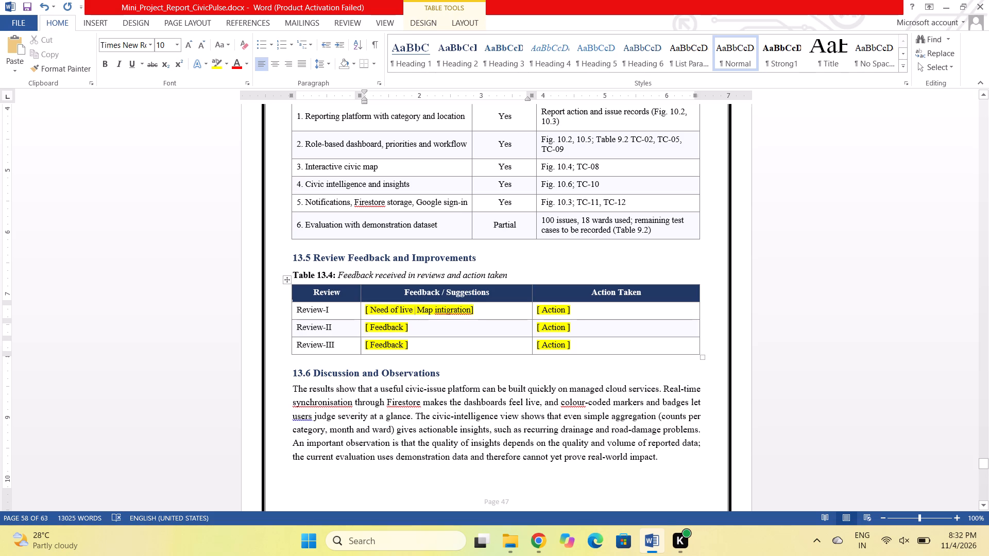
Replace the Review-I placeholder under Action Taken with "live map intigrated", keeping the brackets.
{"action": "left_click", "coordinate": [565, 313]}
{"action": "key", "text": "BackSpace"}
{"action": "key", "text": "BackSpace"}
{"action": "key", "text": "BackSpace"}
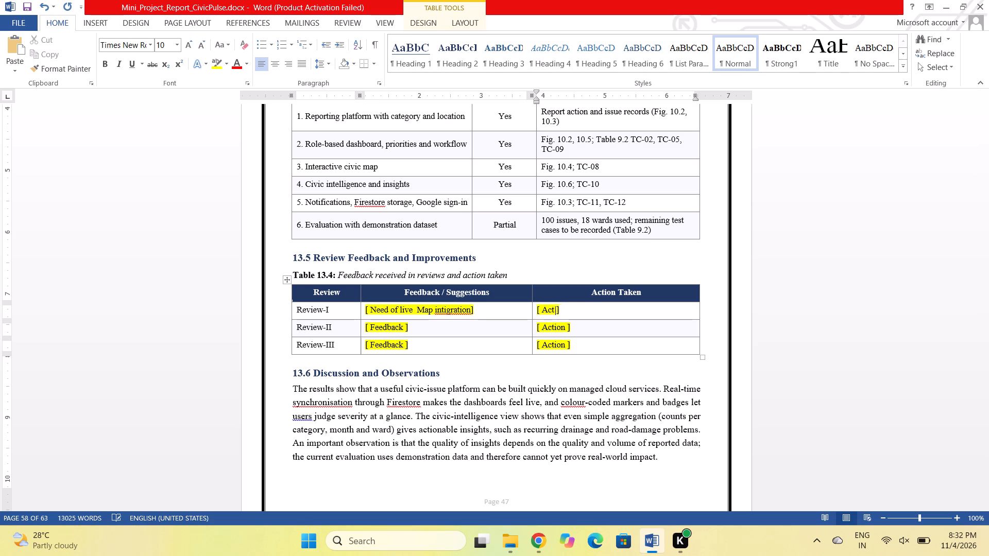
{"action": "key", "text": "BackSpace"}
{"action": "key", "text": "BackSpace"}
{"action": "key", "text": "BackSpace"}
{"action": "type", "text": "live map in"}
{"action": "type", "text": "tigrated"}
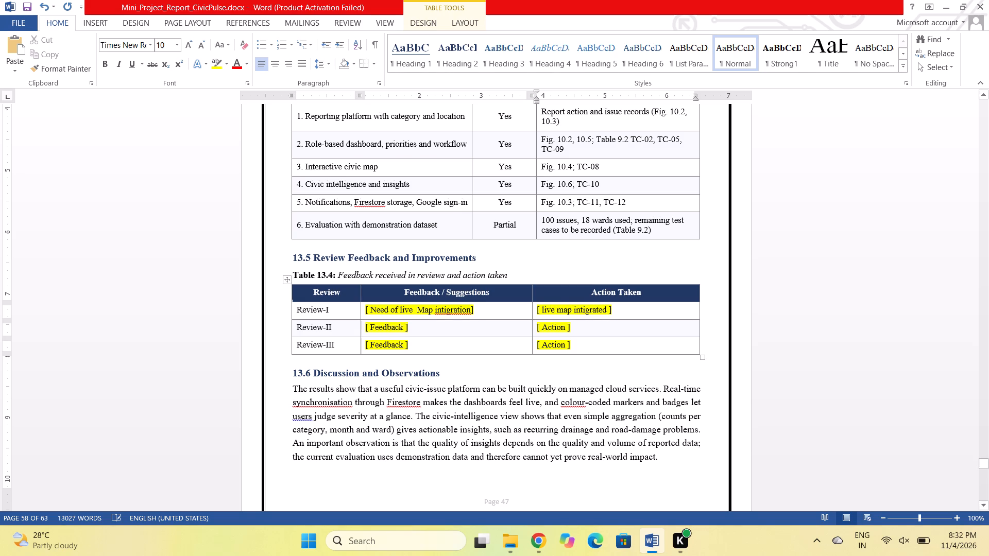
Clear the word "Feedback" from the Review-II row of Table 13.4, keeping the brackets.
{"action": "left_click", "coordinate": [401, 330]}
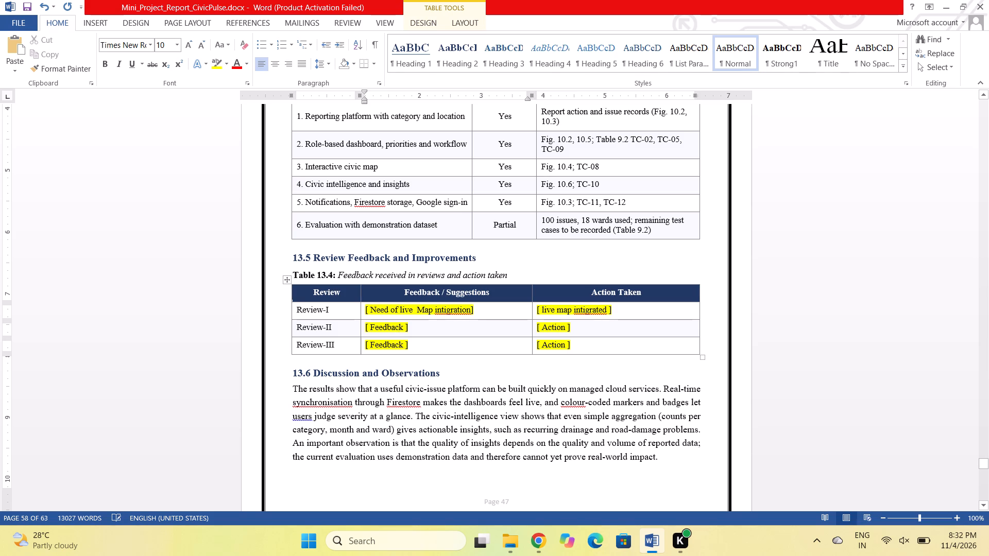
{"action": "key", "text": "Right"}
{"action": "key", "text": "BackSpace"}
{"action": "key", "text": "BackSpace"}
{"action": "key", "text": "BackSpace"}
{"action": "key", "text": "BackSpace"}
{"action": "key", "text": "BackSpace"}
{"action": "key", "text": "BackSpace"}
{"action": "key", "text": "BackSpace"}
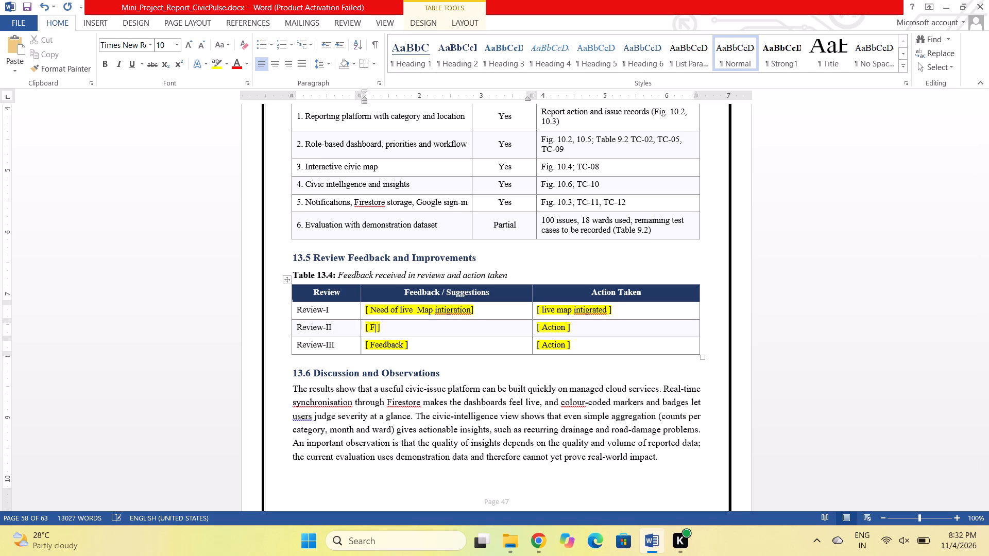
{"action": "key", "text": "BackSpace"}
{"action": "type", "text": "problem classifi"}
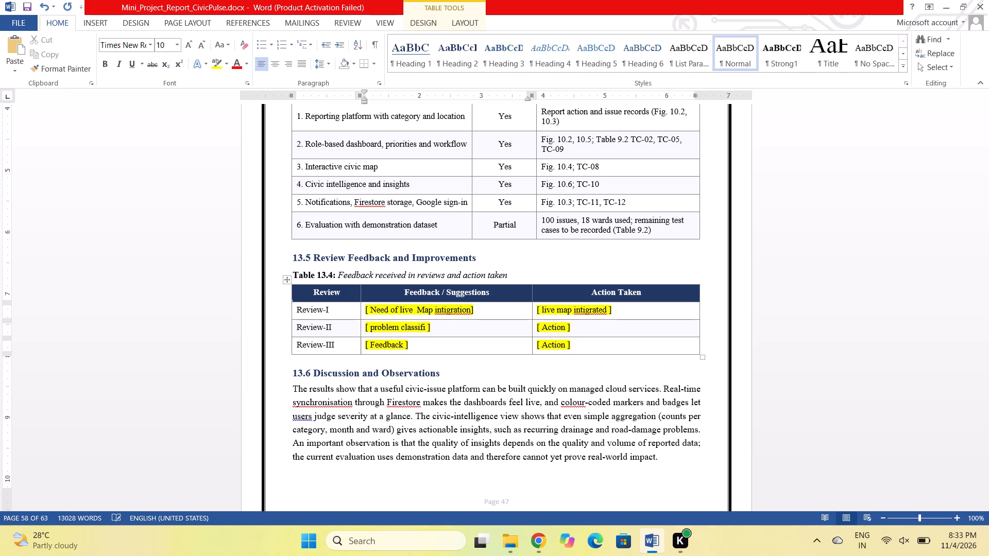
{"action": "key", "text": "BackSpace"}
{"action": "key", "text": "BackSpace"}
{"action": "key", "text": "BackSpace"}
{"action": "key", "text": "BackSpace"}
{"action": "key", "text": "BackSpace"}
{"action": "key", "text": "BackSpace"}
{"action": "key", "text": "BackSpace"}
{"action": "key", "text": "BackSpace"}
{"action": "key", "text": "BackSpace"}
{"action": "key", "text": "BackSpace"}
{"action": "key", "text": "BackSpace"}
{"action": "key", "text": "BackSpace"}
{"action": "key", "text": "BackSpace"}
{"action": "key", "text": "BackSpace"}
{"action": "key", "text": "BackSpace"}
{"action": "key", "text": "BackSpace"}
Enter "Assigning problem in their department" as the Review-II feedback between the brackets.
{"action": "key", "text": "a"}
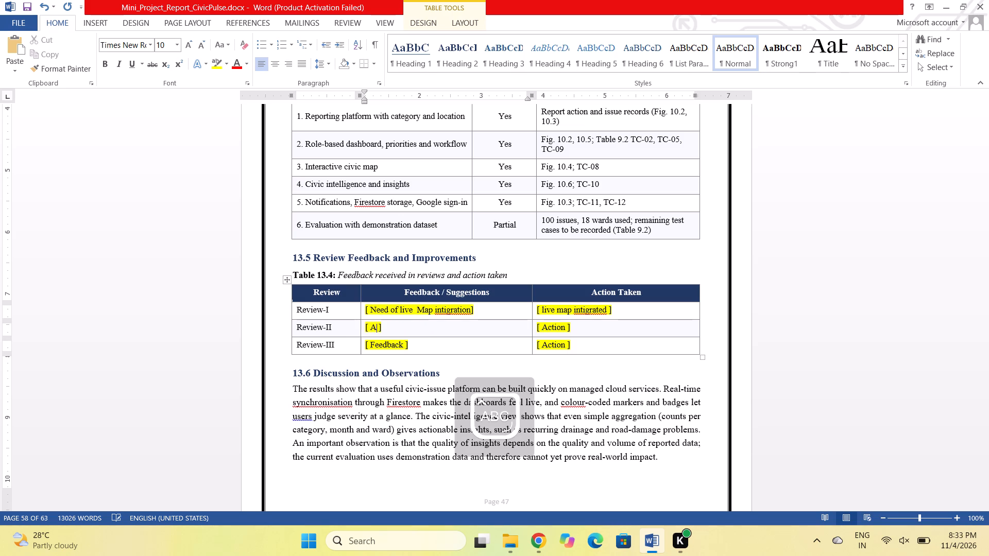
{"action": "type", "text": "ssigning"}
{"action": "key", "text": "space"}
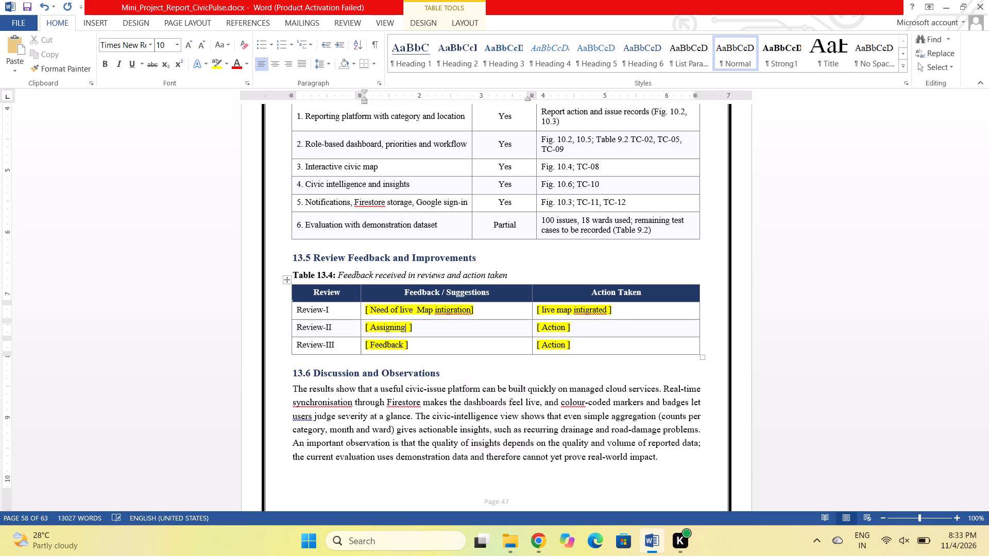
{"action": "type", "text": "pro"}
{"action": "type", "text": "blem"}
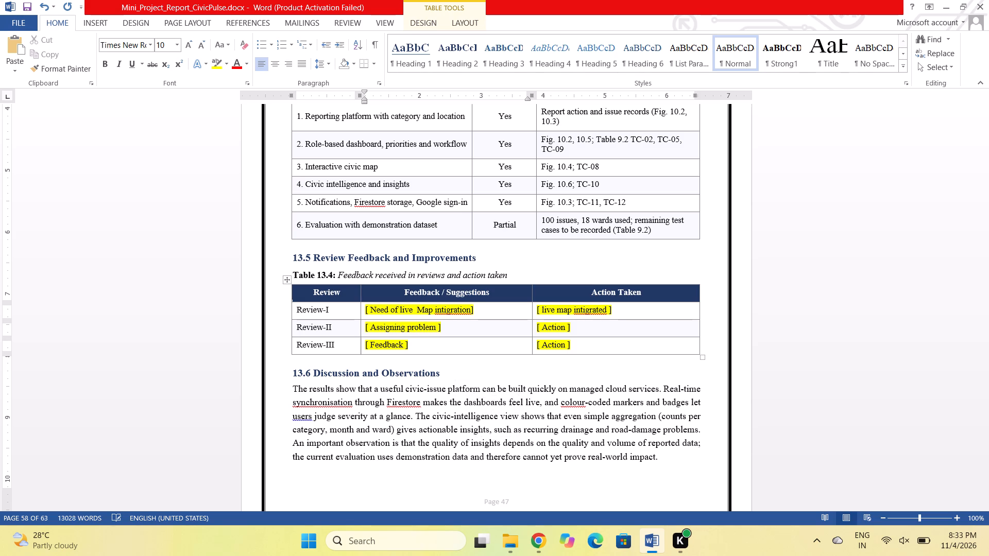
{"action": "key", "text": "space"}
{"action": "type", "text": "in their department"}
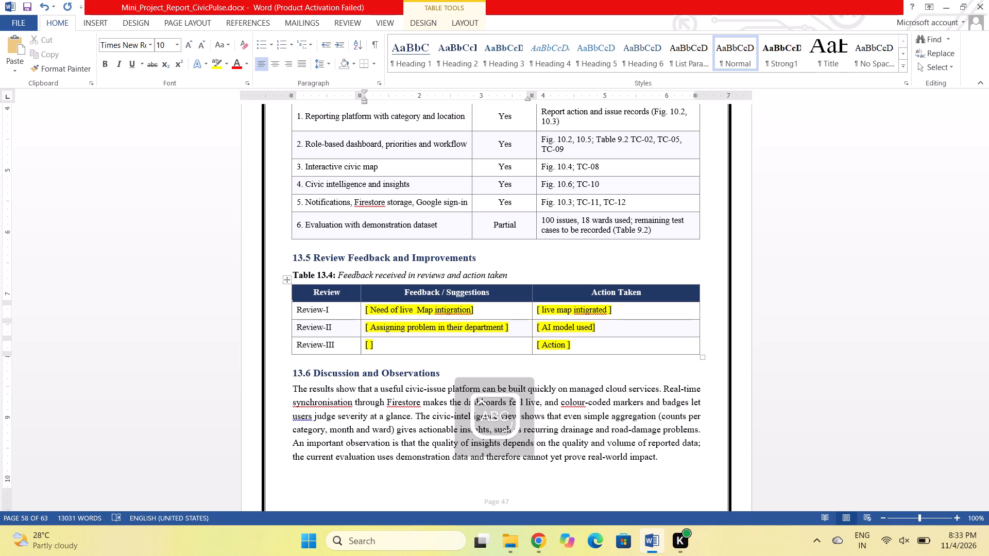
{"action": "type", "text": "eed"}
{"action": "key", "text": "space"}
{"action": "type", "text": "of good"}
{"action": "key", "text": "space"}
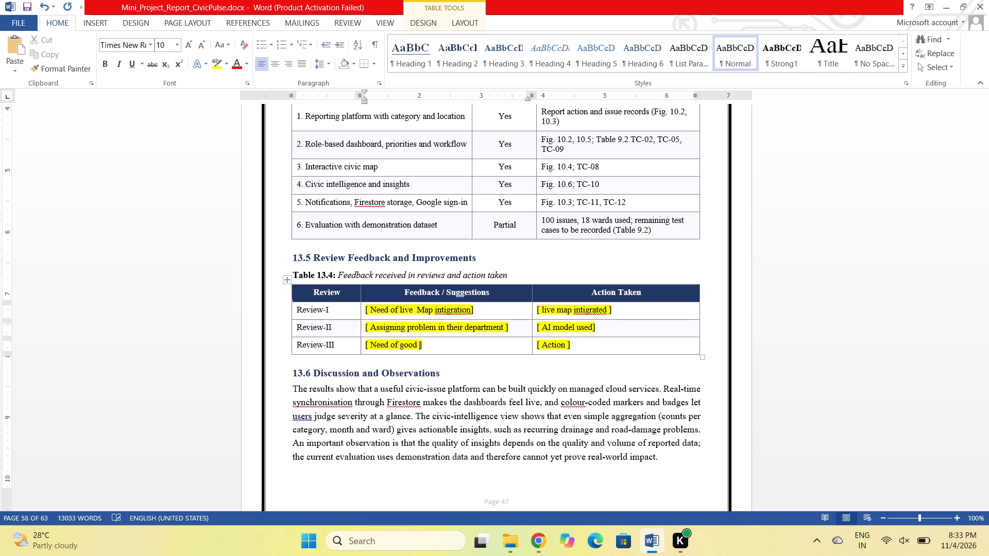
{"action": "type", "text": "AI"}
{"action": "key", "text": "BackSpace"}
{"action": "key", "text": "BackSpace"}
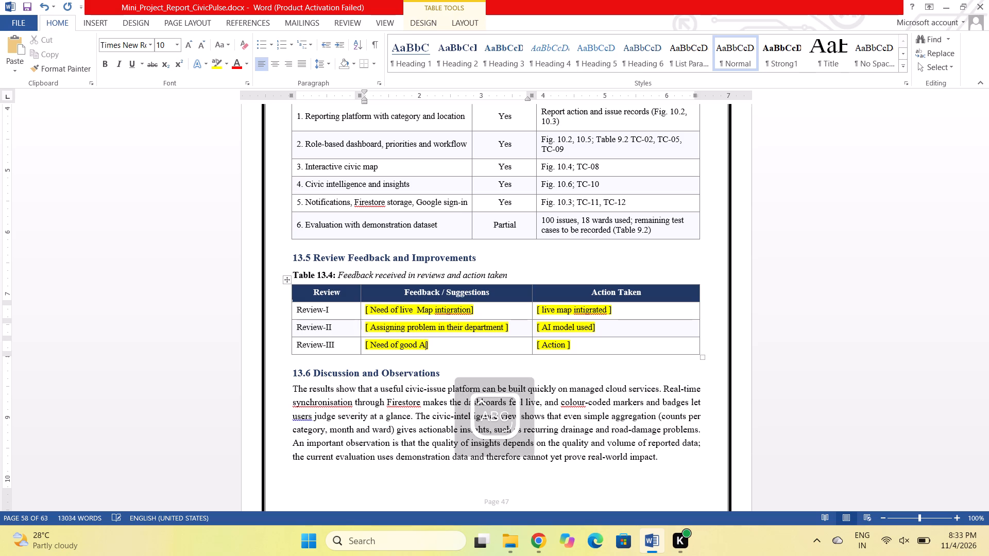
{"action": "type", "text": "UI"}
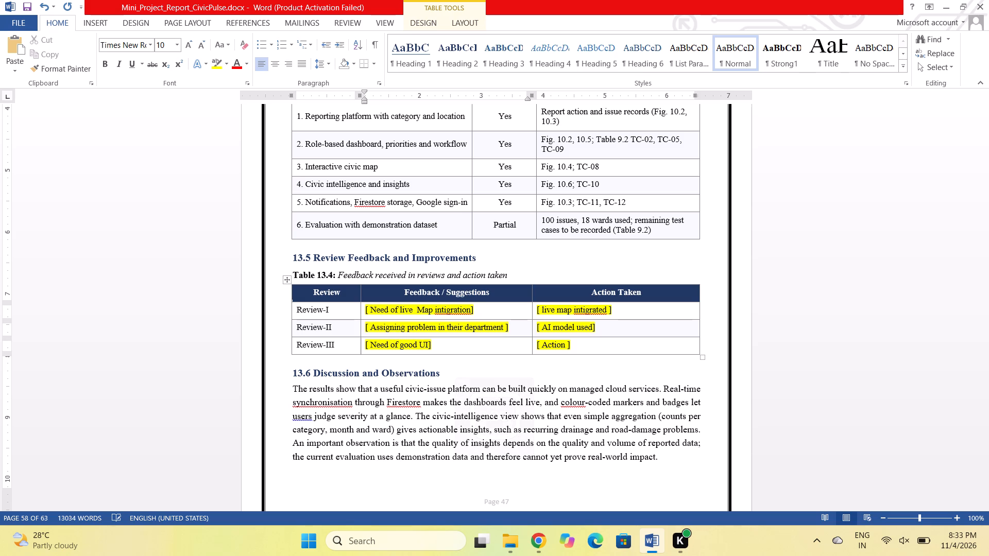
{"action": "key", "text": "space"}
{"action": "type", "text": "design"}
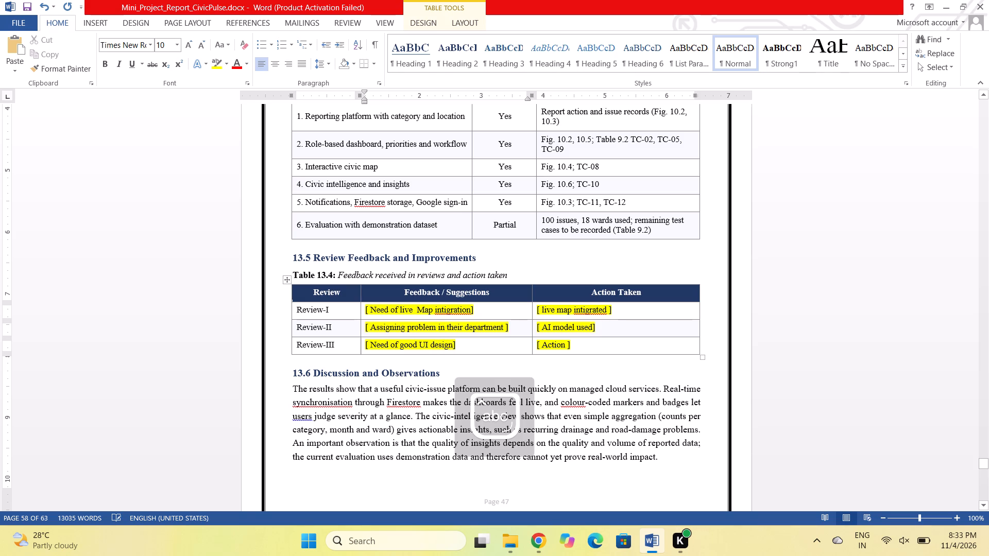
Replace the Review-III placeholder under Action Taken with "Good UI design", keeping the brackets.
{"action": "left_click", "coordinate": [566, 347]}
{"action": "key", "text": "BackSpace"}
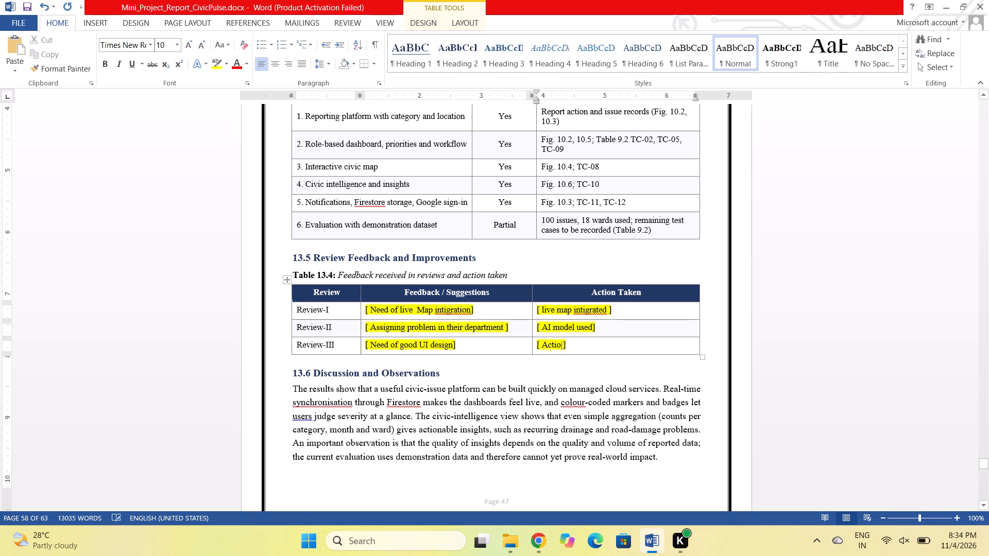
{"action": "key", "text": "BackSpace"}
{"action": "key", "text": "BackSpace"}
{"action": "key", "text": "BackSpace"}
{"action": "key", "text": "BackSpace"}
{"action": "key", "text": "BackSpace"}
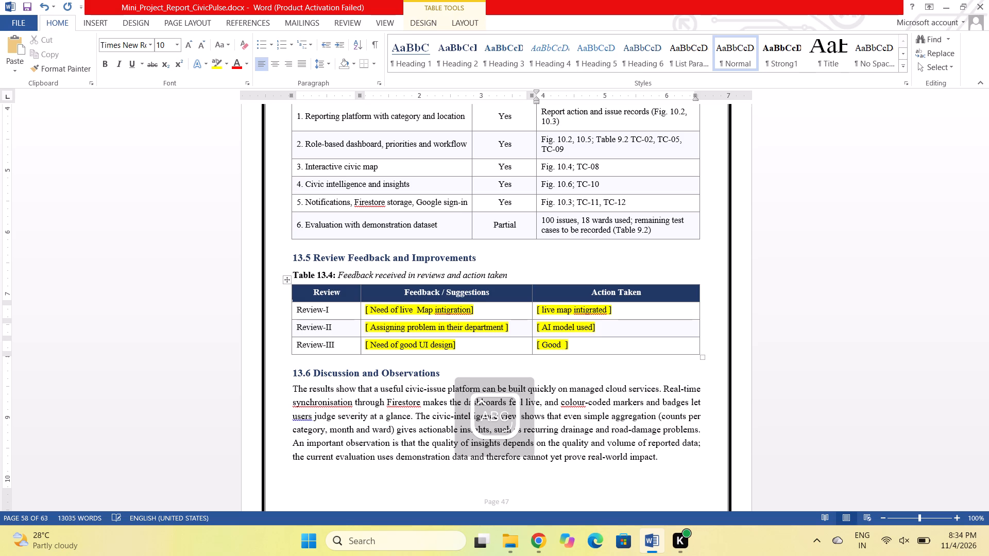
{"action": "key", "text": "a"}
{"action": "key", "text": "i"}
{"action": "key", "text": "BackSpace"}
{"action": "key", "text": "BackSpace"}
{"action": "key", "text": "BackSpace"}
{"action": "key", "text": "space"}
{"action": "type", "text": "design"}
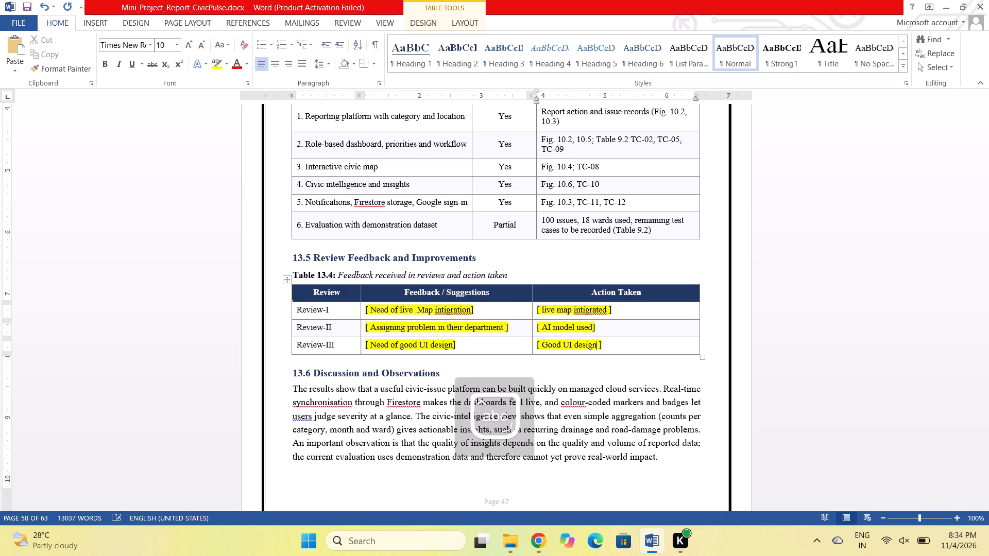
Delete the highlighted note about re-checking each reference before submission, on the page following the reference list.
{"action": "scroll", "coordinate": [632, 373], "scroll_direction": "down", "scroll_amount": 2}
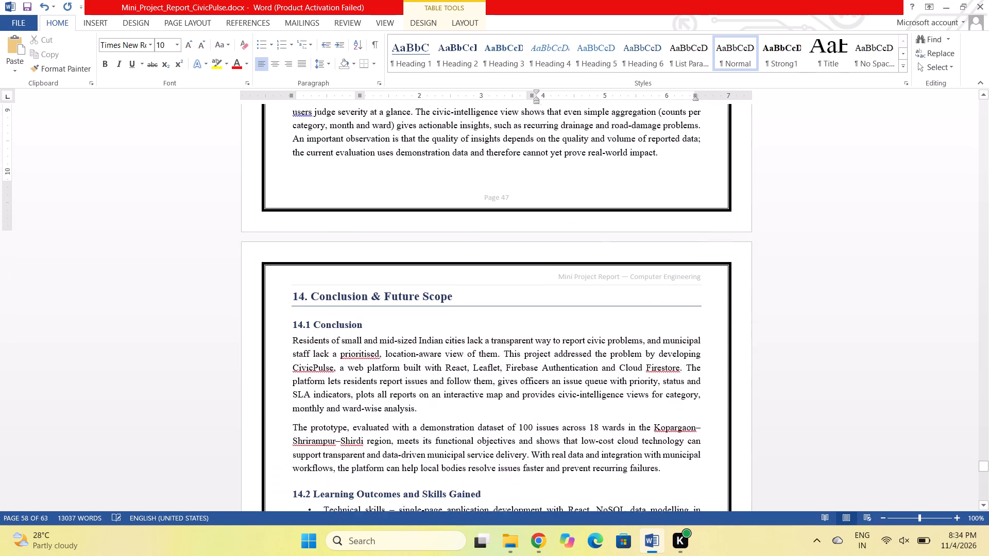
{"action": "scroll", "coordinate": [632, 373], "scroll_direction": "down", "scroll_amount": 4}
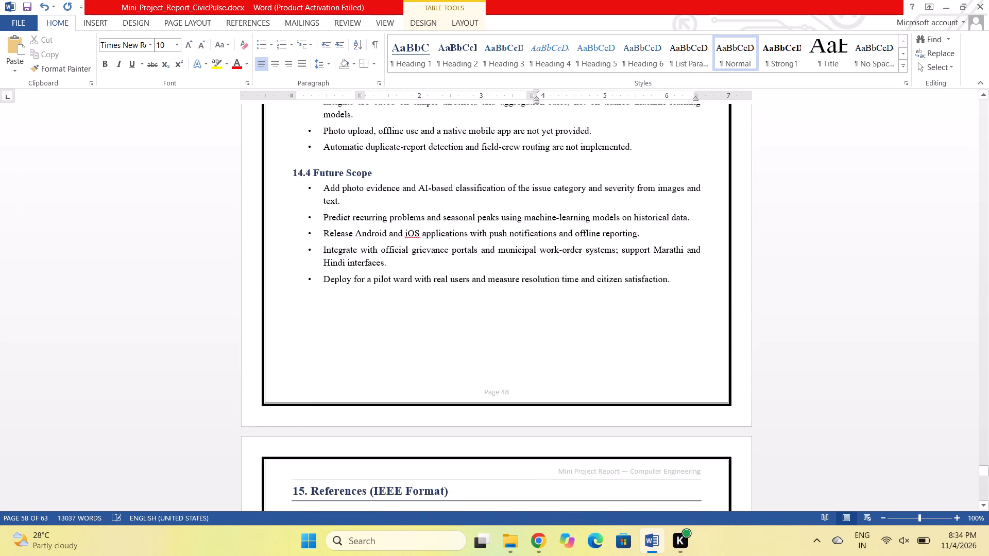
{"action": "scroll", "coordinate": [632, 373], "scroll_direction": "down", "scroll_amount": 4}
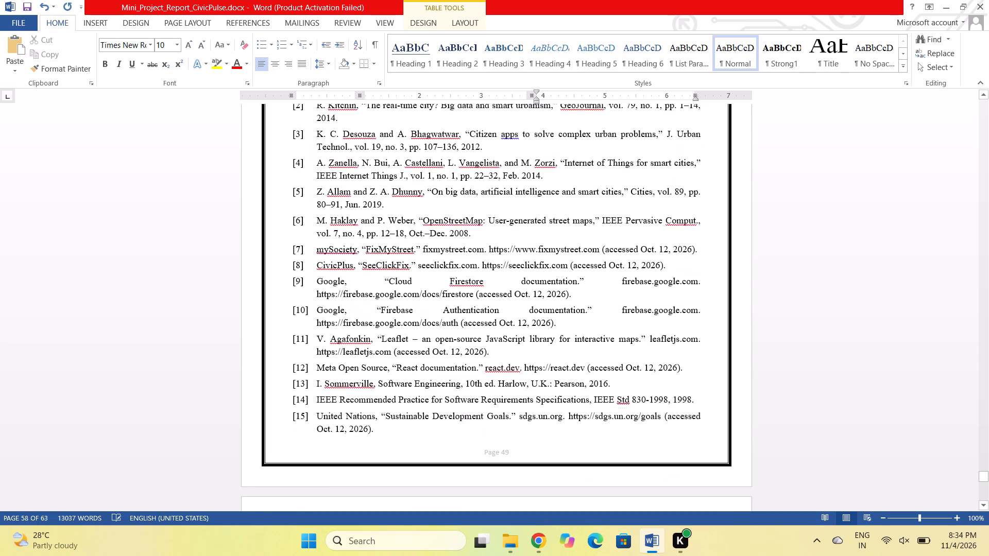
{"action": "scroll", "coordinate": [632, 373], "scroll_direction": "down", "scroll_amount": 2}
{"action": "scroll", "coordinate": [632, 373], "scroll_direction": "up", "scroll_amount": 1}
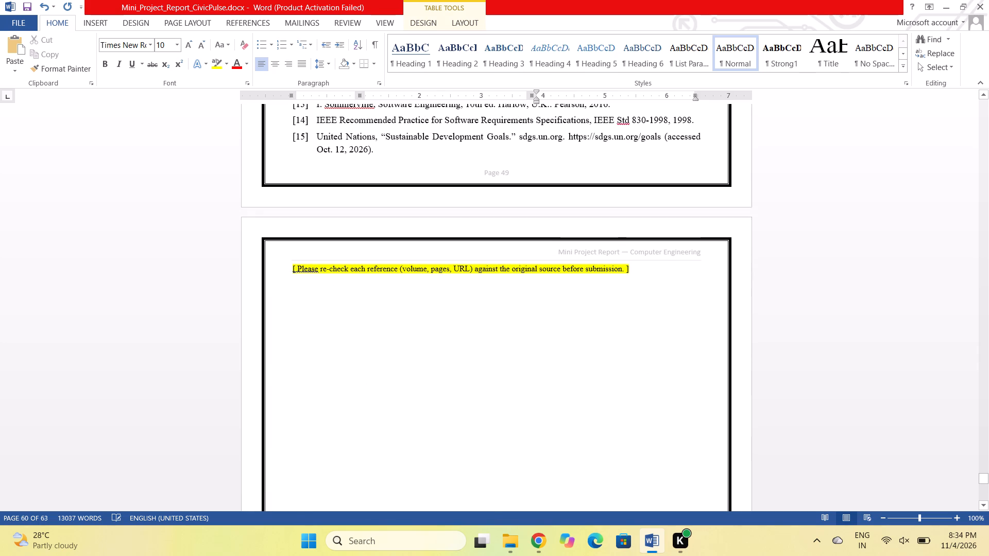
{"action": "left_click_drag", "start_coordinate": [643, 280], "coordinate": [269, 284]}
{"action": "key", "text": "BackSpace"}
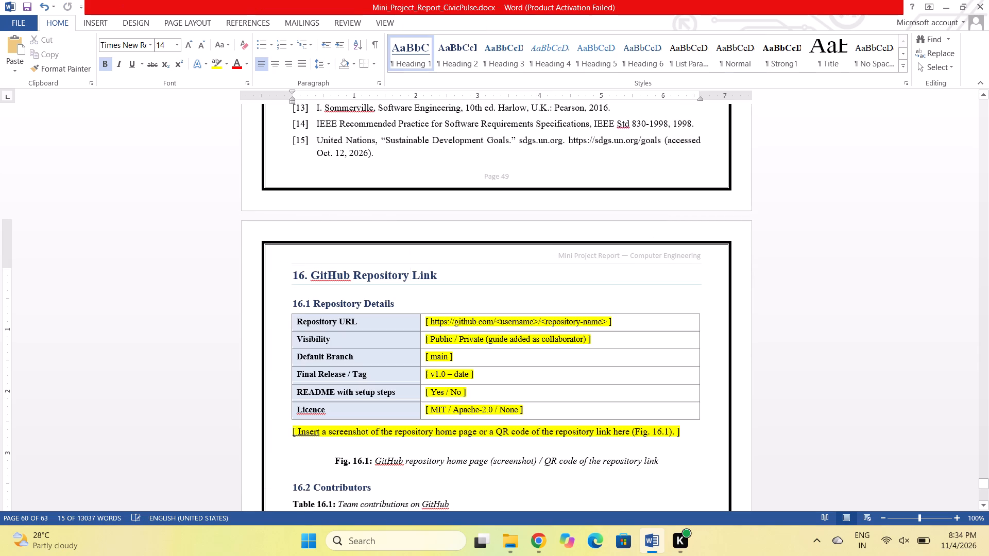
Save the report document.
{"action": "scroll", "coordinate": [391, 302], "scroll_direction": "down", "scroll_amount": 1}
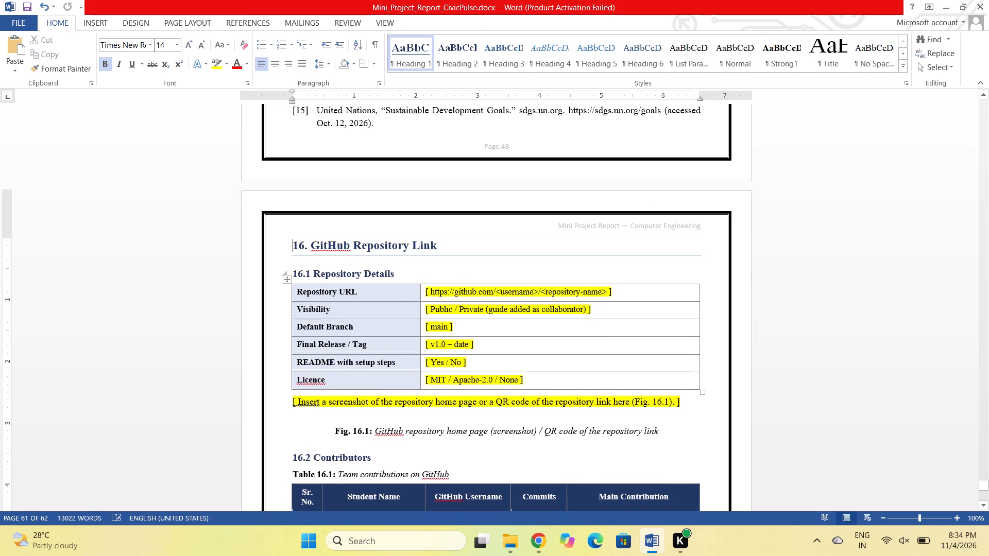
{"action": "scroll", "coordinate": [391, 302], "scroll_direction": "down", "scroll_amount": 1}
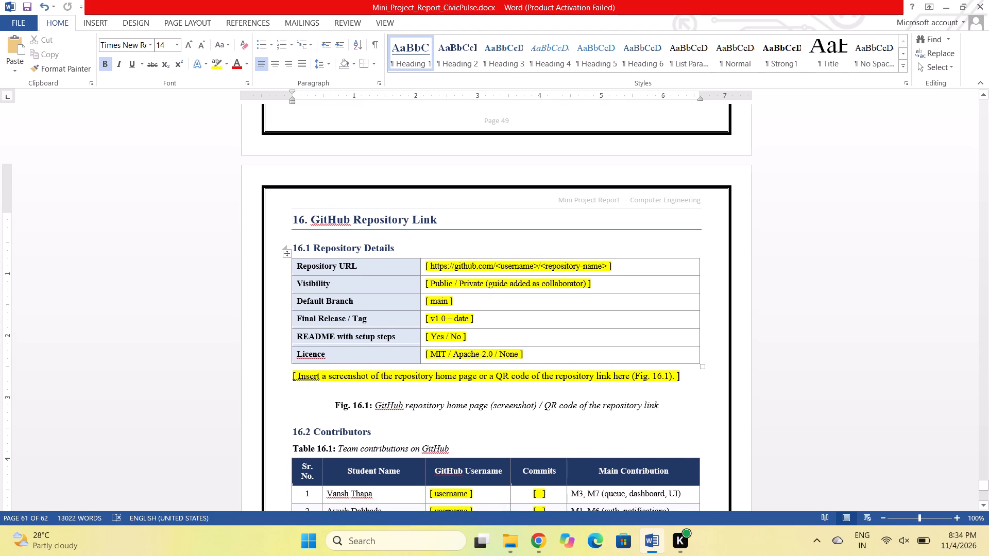
{"action": "key", "text": "ctrl+s"}
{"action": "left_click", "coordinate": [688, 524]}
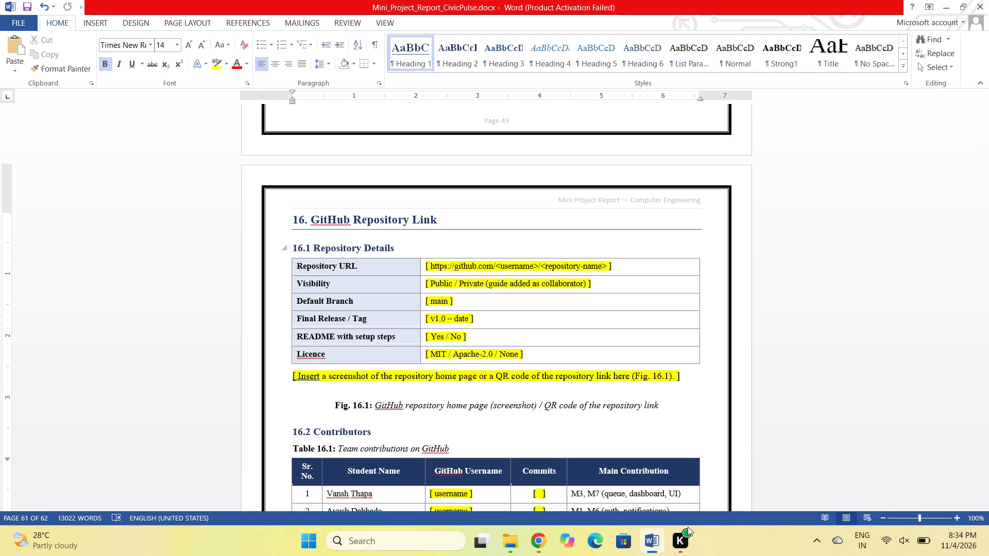